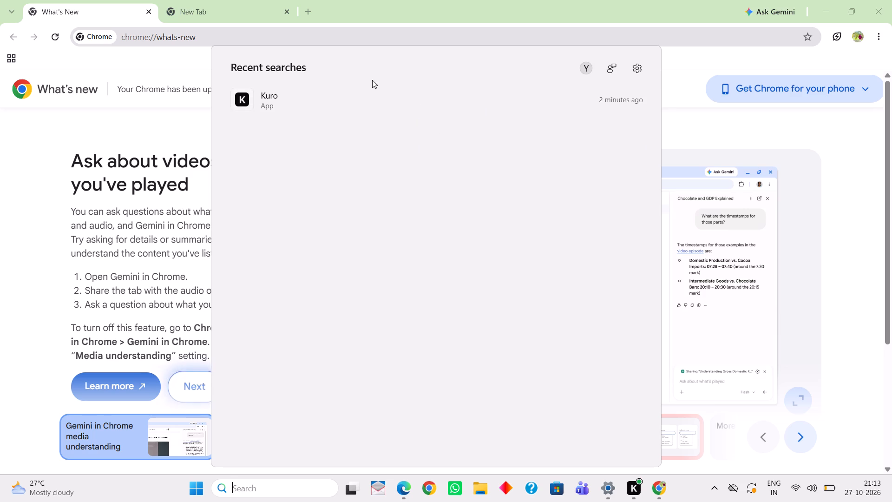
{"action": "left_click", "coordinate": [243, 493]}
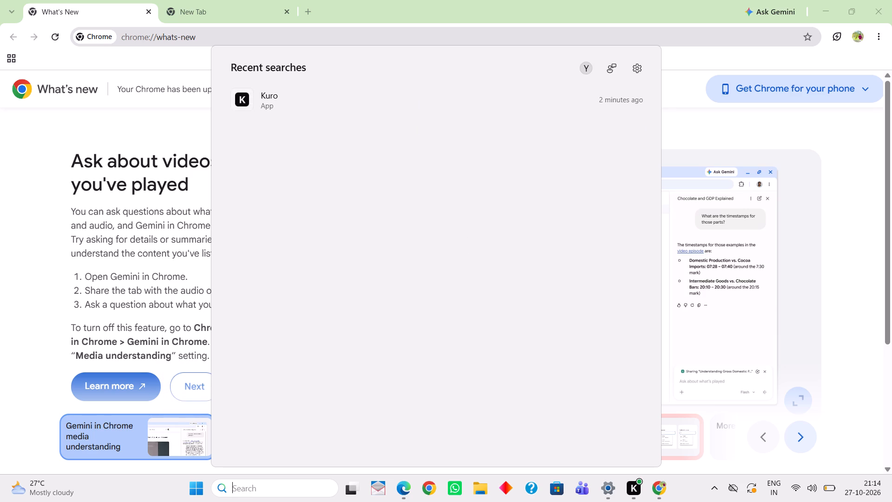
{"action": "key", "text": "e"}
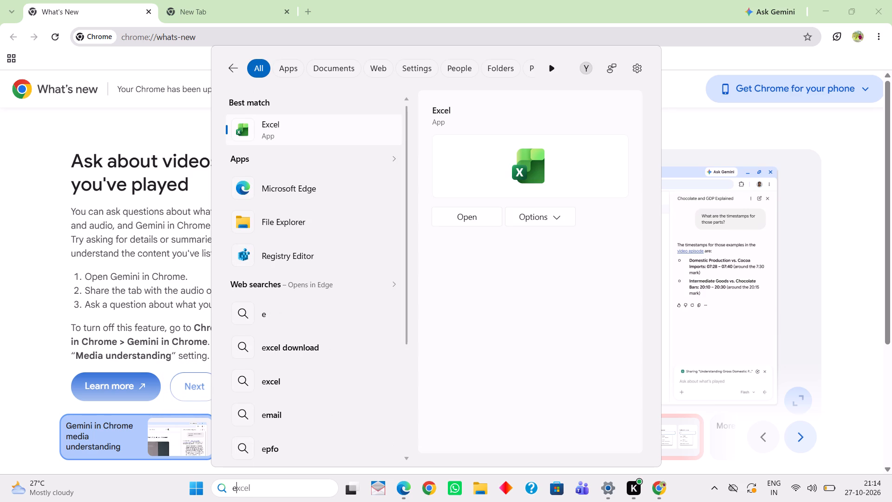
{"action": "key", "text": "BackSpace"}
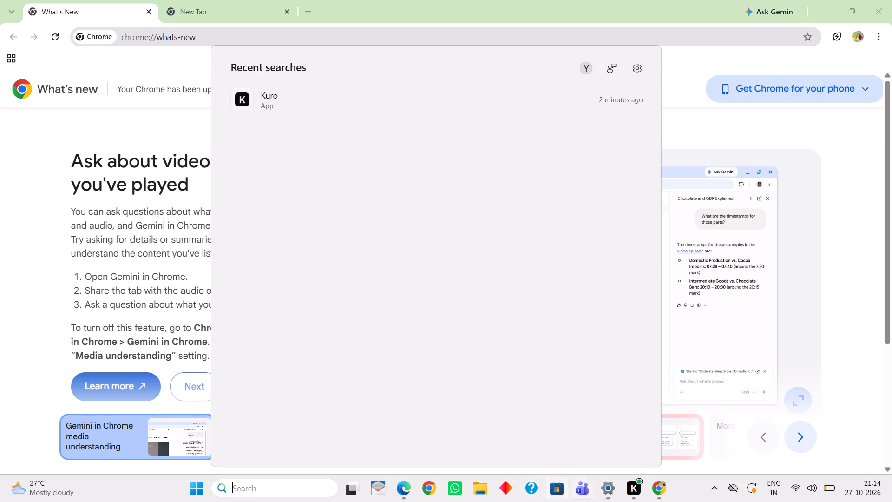
Switch to File Explorer and open the recent Excel workbook "DPFC db&Temp Report - Hyderabad".
{"action": "left_click", "coordinate": [479, 486]}
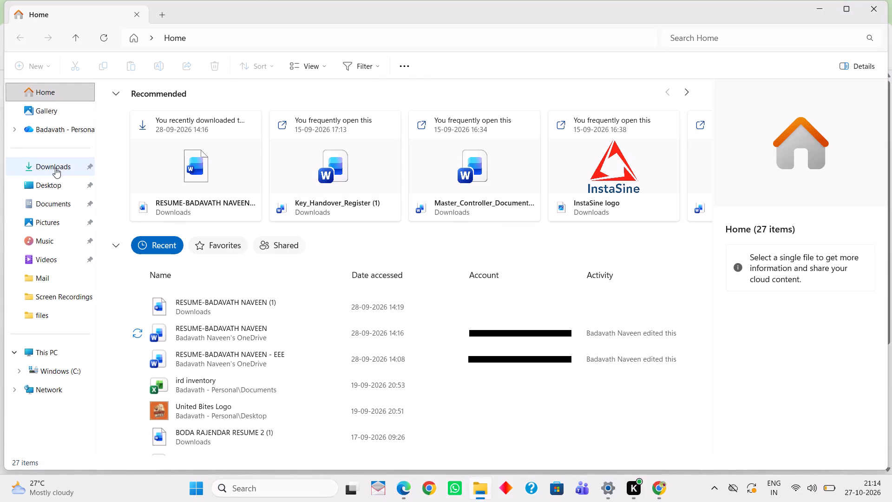
{"action": "scroll", "coordinate": [260, 272], "scroll_direction": "down", "scroll_amount": 1}
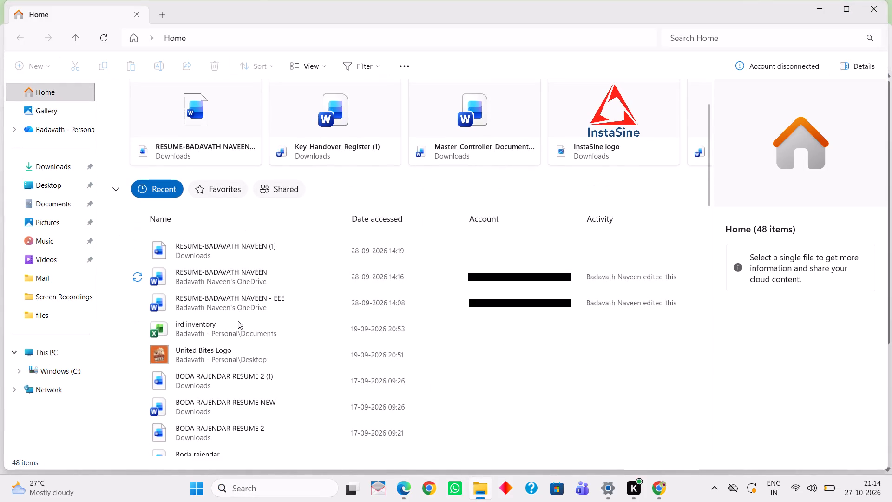
{"action": "scroll", "coordinate": [233, 325], "scroll_direction": "down", "scroll_amount": 2}
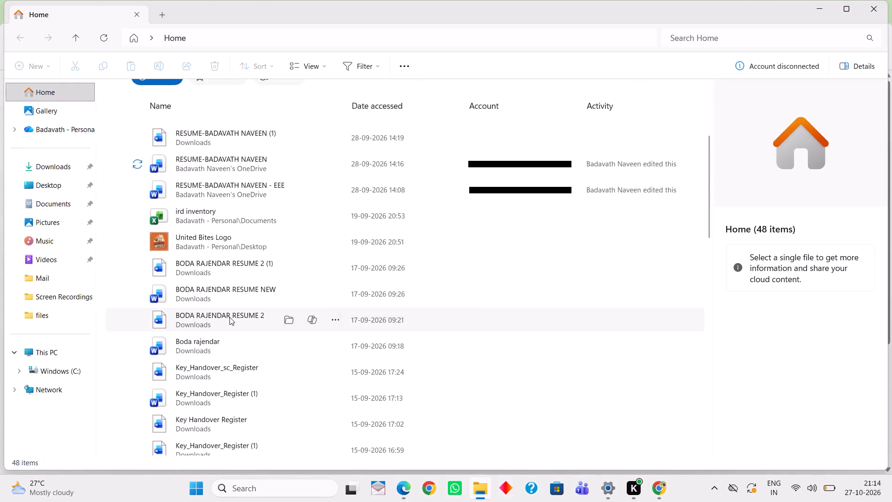
{"action": "scroll", "coordinate": [230, 317], "scroll_direction": "down", "scroll_amount": 5}
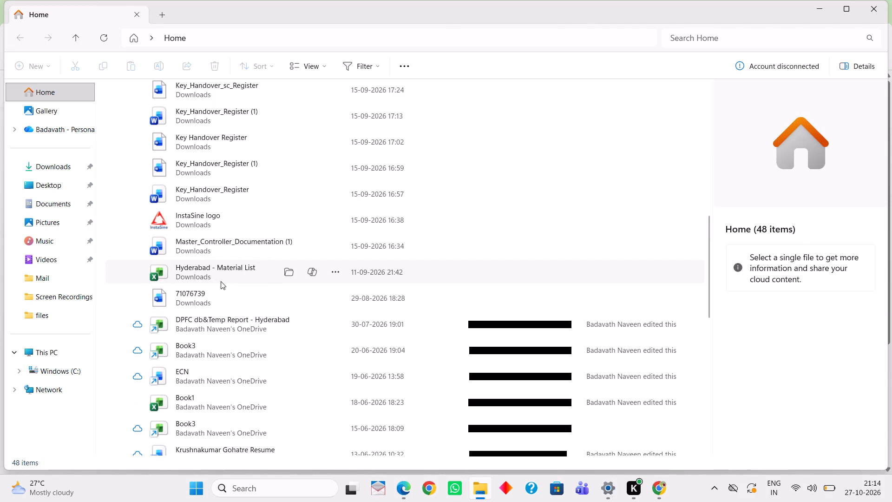
{"action": "left_click", "coordinate": [228, 322]}
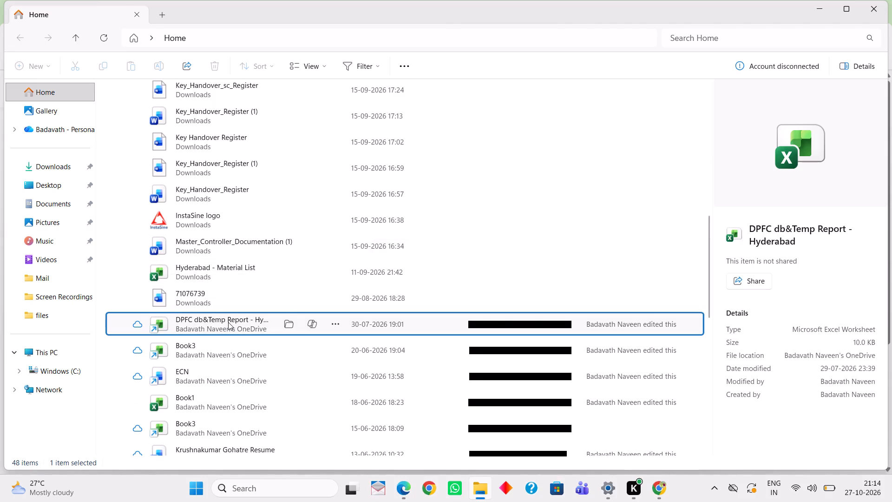
{"action": "double_click", "coordinate": [228, 322]}
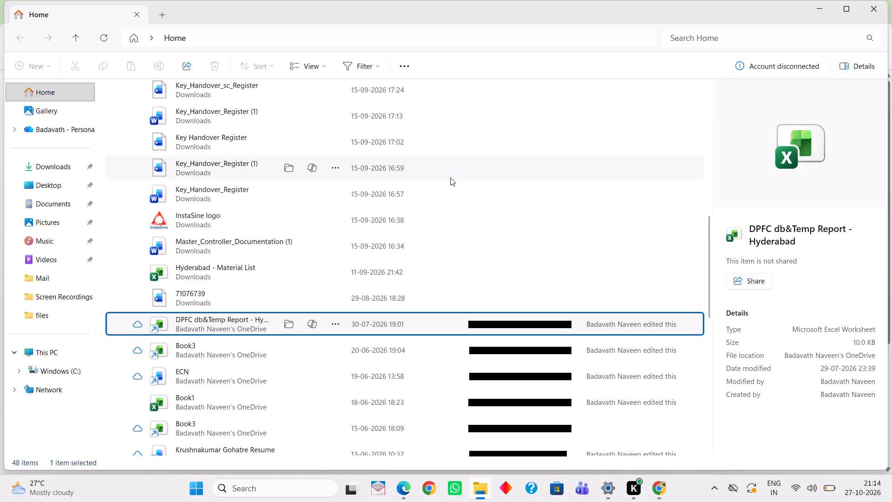
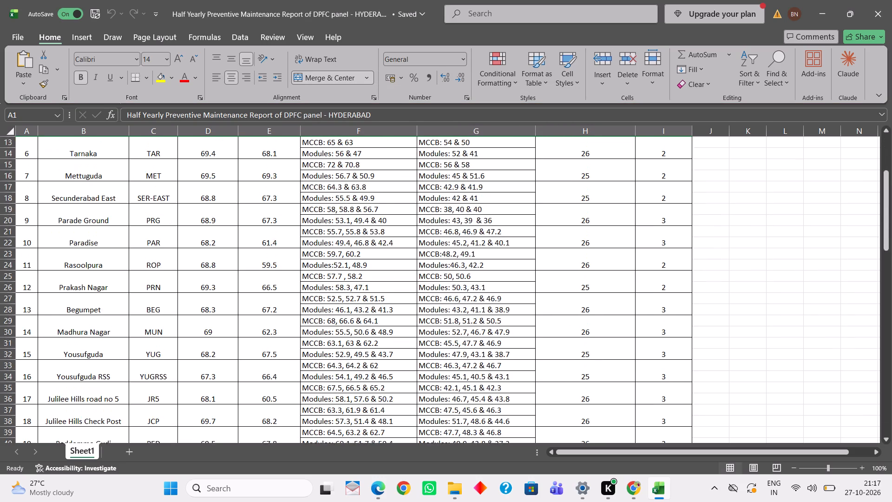
Examine the station entries and their dB, temperature and module readings throughout the half-yearly maintenance report.
{"action": "scroll", "coordinate": [364, 224], "scroll_direction": "up", "scroll_amount": 6}
{"action": "scroll", "coordinate": [364, 224], "scroll_direction": "down", "scroll_amount": 1}
{"action": "scroll", "coordinate": [364, 224], "scroll_direction": "up", "scroll_amount": 5}
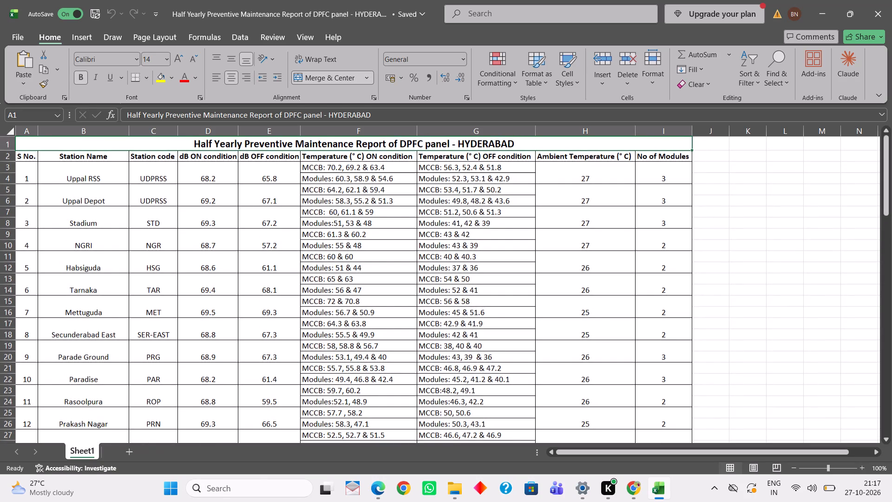
{"action": "scroll", "coordinate": [355, 194], "scroll_direction": "up", "scroll_amount": 4}
{"action": "scroll", "coordinate": [355, 194], "scroll_direction": "down", "scroll_amount": 7}
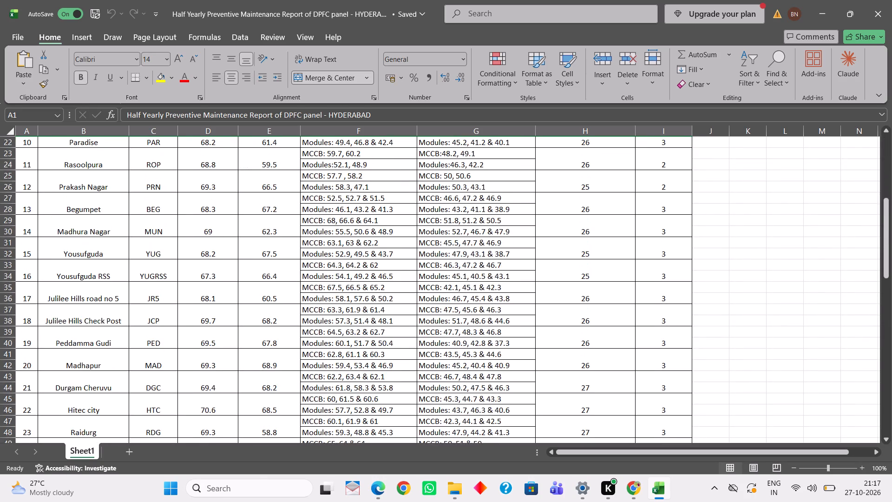
{"action": "scroll", "coordinate": [355, 191], "scroll_direction": "down", "scroll_amount": 18}
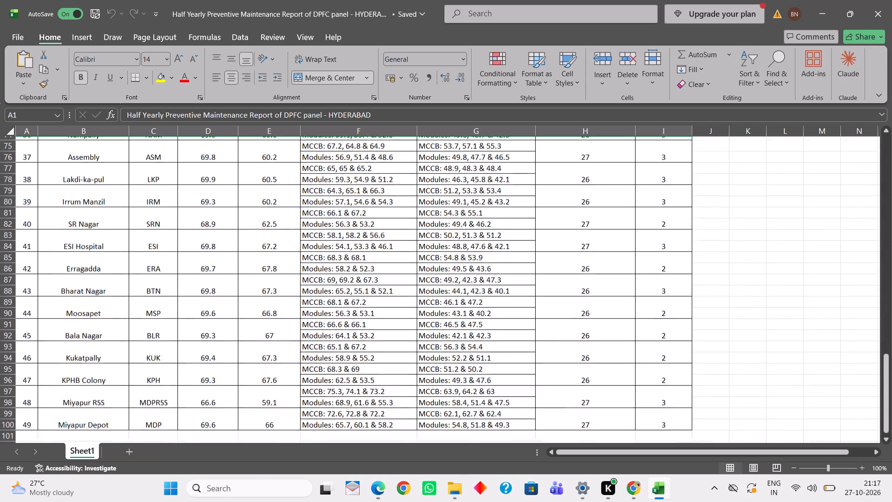
{"action": "scroll", "coordinate": [365, 190], "scroll_direction": "down", "scroll_amount": 3}
{"action": "scroll", "coordinate": [367, 190], "scroll_direction": "up", "scroll_amount": 1}
{"action": "scroll", "coordinate": [367, 190], "scroll_direction": "down", "scroll_amount": 2}
{"action": "scroll", "coordinate": [367, 190], "scroll_direction": "up", "scroll_amount": 2}
{"action": "scroll", "coordinate": [367, 190], "scroll_direction": "down", "scroll_amount": 1}
{"action": "scroll", "coordinate": [367, 190], "scroll_direction": "up", "scroll_amount": 8}
{"action": "scroll", "coordinate": [369, 183], "scroll_direction": "down", "scroll_amount": 1}
{"action": "scroll", "coordinate": [369, 183], "scroll_direction": "up", "scroll_amount": 9}
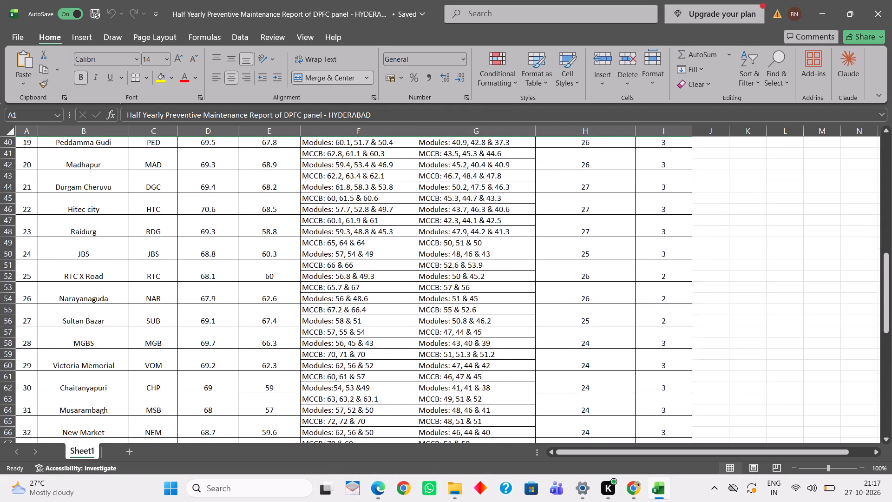
{"action": "scroll", "coordinate": [369, 183], "scroll_direction": "up", "scroll_amount": 12}
{"action": "scroll", "coordinate": [370, 183], "scroll_direction": "down", "scroll_amount": 1}
{"action": "scroll", "coordinate": [370, 183], "scroll_direction": "up", "scroll_amount": 11}
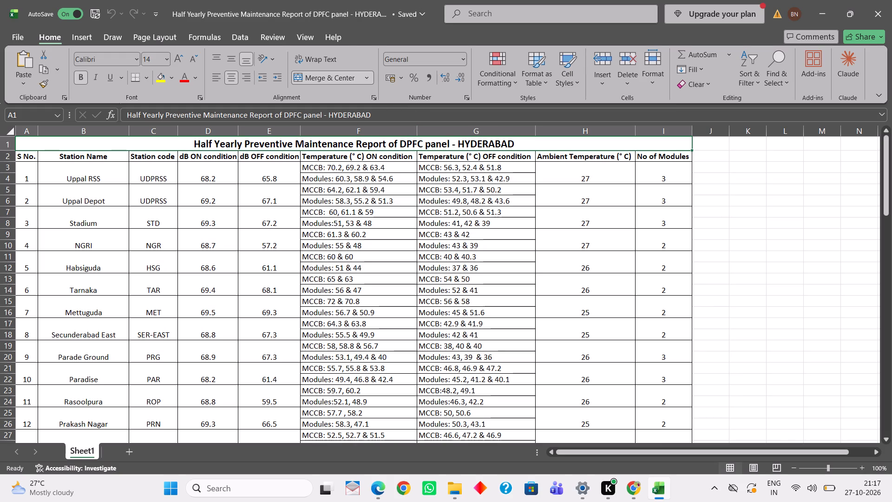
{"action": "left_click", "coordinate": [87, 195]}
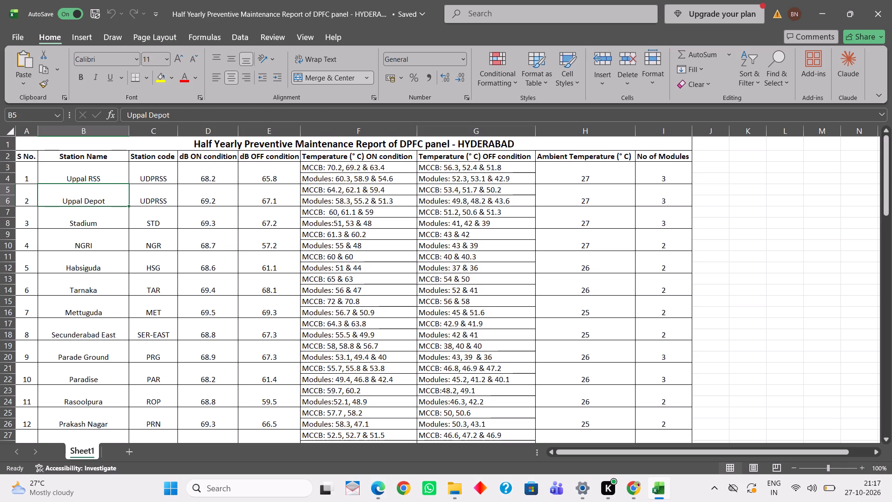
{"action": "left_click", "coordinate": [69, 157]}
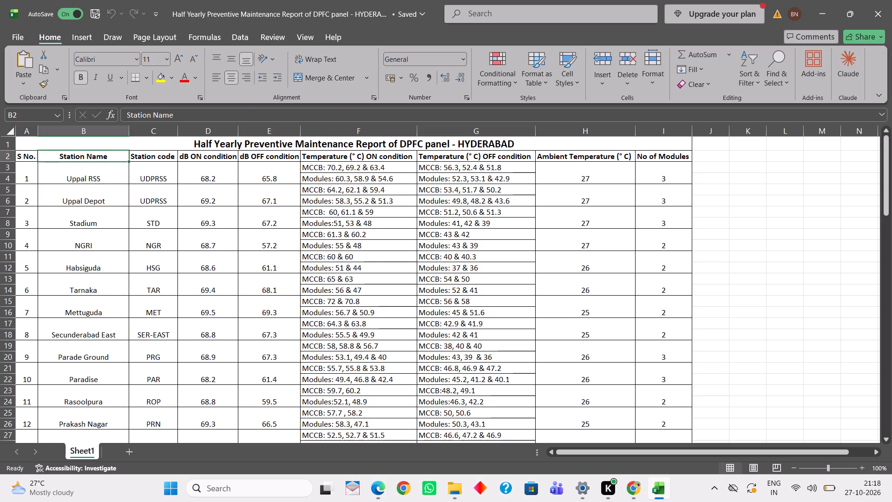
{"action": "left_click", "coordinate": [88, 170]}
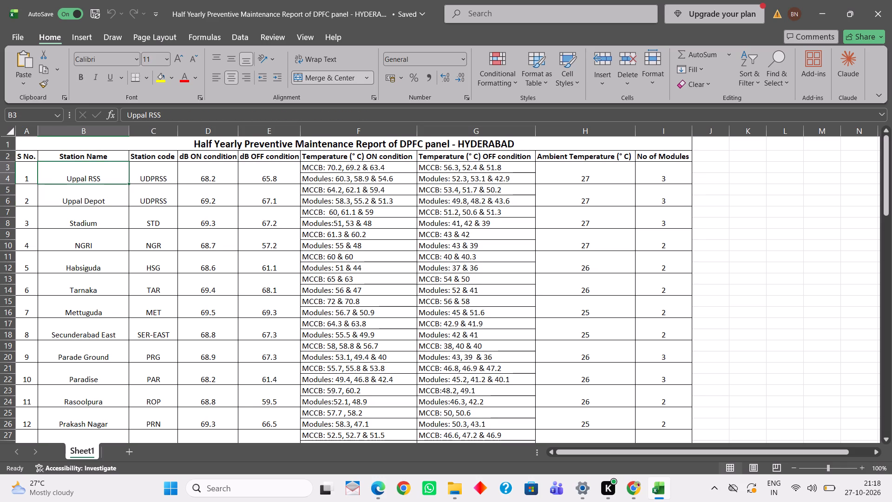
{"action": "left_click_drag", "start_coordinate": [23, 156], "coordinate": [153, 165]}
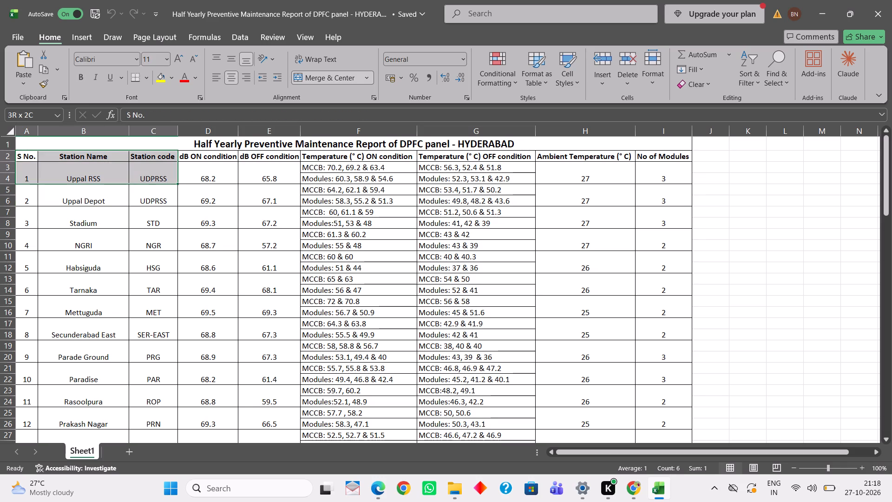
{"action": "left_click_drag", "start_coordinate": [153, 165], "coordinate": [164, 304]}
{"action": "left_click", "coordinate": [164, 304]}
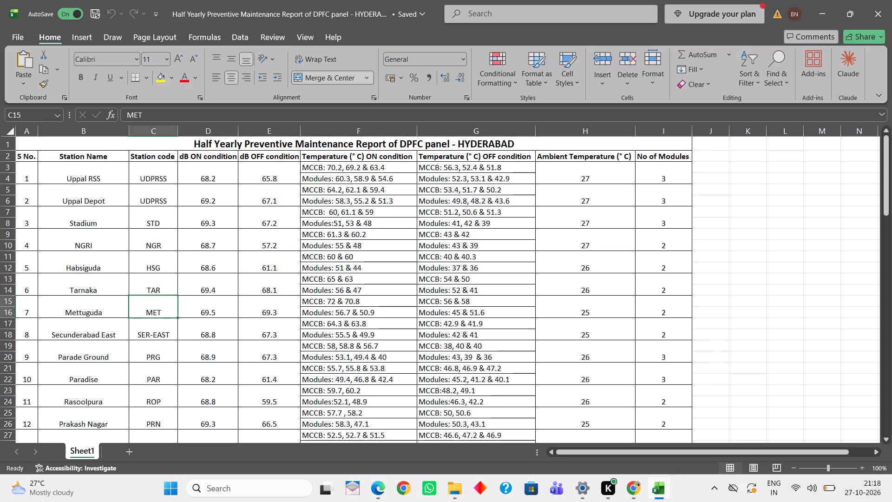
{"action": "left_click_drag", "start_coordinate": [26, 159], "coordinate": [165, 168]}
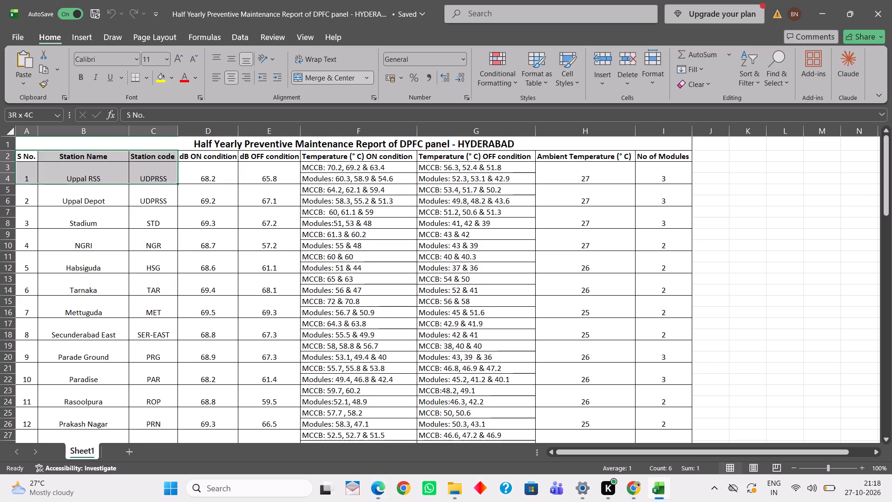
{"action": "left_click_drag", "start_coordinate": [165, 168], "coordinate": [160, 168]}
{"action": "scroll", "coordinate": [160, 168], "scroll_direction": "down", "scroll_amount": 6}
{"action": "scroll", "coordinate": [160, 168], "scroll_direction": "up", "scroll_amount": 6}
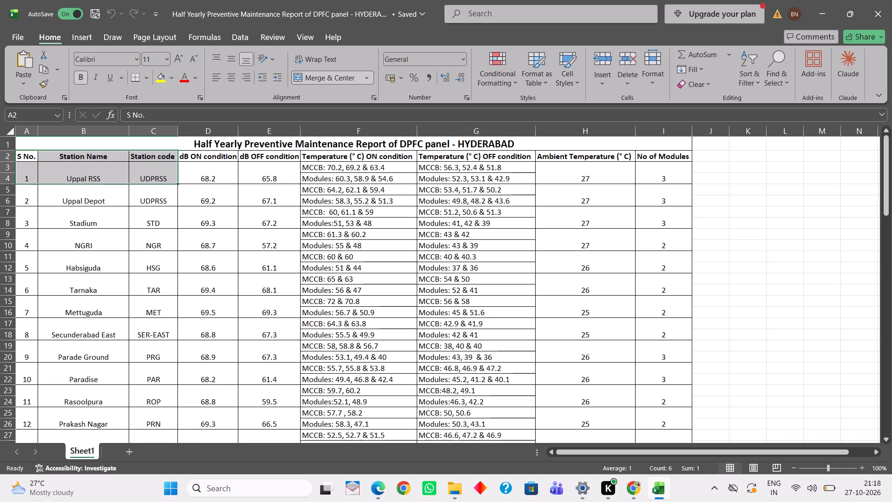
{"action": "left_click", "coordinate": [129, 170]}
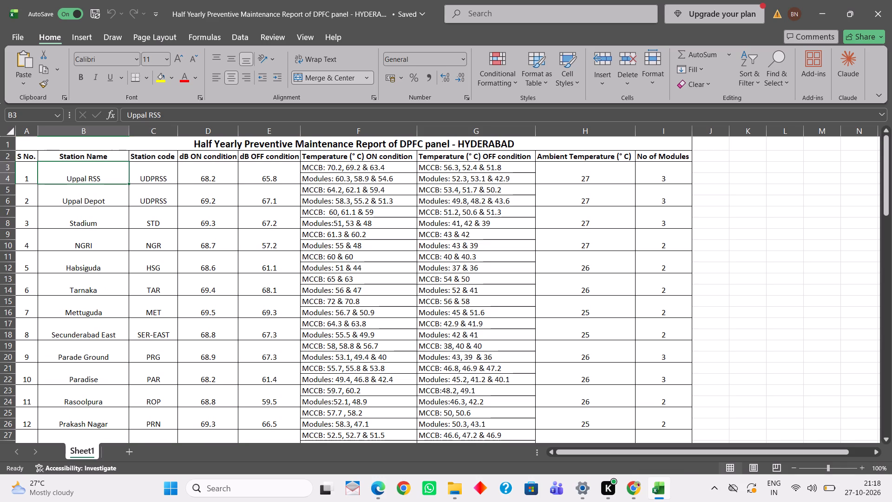
Copy the S No., Station Name and Station code columns from the header row down to Miyapur Depot, A2:C100.
{"action": "left_click_drag", "start_coordinate": [25, 159], "coordinate": [160, 161]}
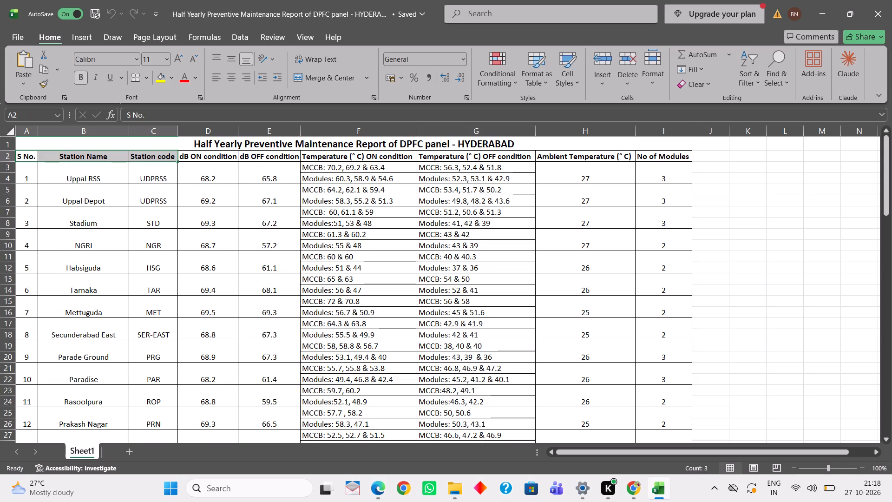
{"action": "key", "text": "ctrl+shift+Down"}
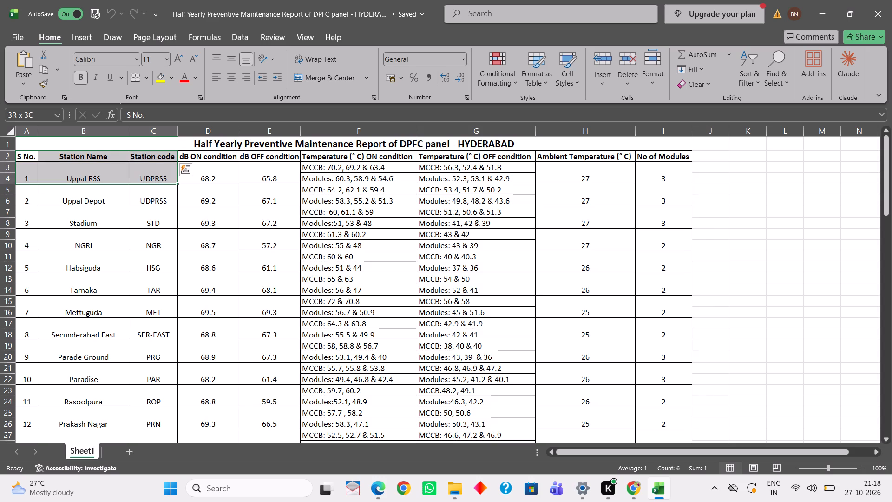
{"action": "key", "text": "ctrl+shift+Down"}
{"action": "key", "text": "ctrl+shift+Down"}
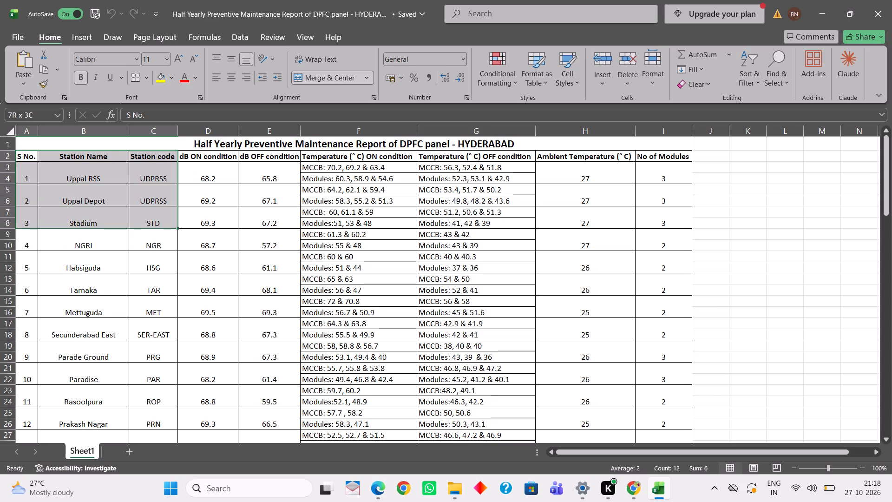
{"action": "key", "text": "shift+Down"}
{"action": "key", "text": "shift+Down"}
{"action": "key", "text": "shift+Down"}
{"action": "key", "text": "shift+Down"}
{"action": "key", "text": "shift+Down"}
{"action": "key", "text": "shift+Down"}
{"action": "key", "text": "shift+Down"}
{"action": "key", "text": "shift+Down"}
{"action": "key", "text": "shift+Down"}
{"action": "key", "text": "shift+Down"}
{"action": "key", "text": "shift+Down"}
{"action": "key", "text": "shift+Down"}
{"action": "key", "text": "shift+Down"}
{"action": "key", "text": "shift+Down"}
{"action": "key", "text": "shift+Down"}
{"action": "key", "text": "shift+Down"}
{"action": "key", "text": "shift+Down"}
{"action": "key", "text": "shift+Down"}
{"action": "key", "text": "shift+Down"}
{"action": "key", "text": "shift+Down"}
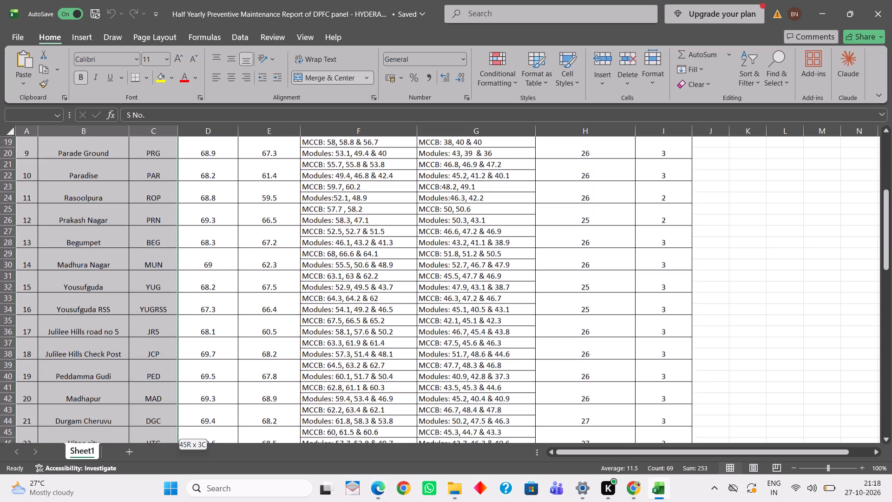
{"action": "key", "text": "shift+Down"}
{"action": "key", "text": "shift+Down"}
{"action": "key", "text": "shift+Down"}
{"action": "key", "text": "shift+Down"}
{"action": "key", "text": "shift+Down"}
{"action": "key", "text": "shift+Down"}
{"action": "key", "text": "shift+Down"}
{"action": "key", "text": "shift+Down"}
{"action": "key", "text": "shift+Down"}
{"action": "key", "text": "shift+Down"}
{"action": "key", "text": "shift+Down"}
{"action": "key", "text": "shift+Down"}
{"action": "key", "text": "shift+Down"}
{"action": "key", "text": "shift+Down"}
{"action": "key", "text": "shift+Down"}
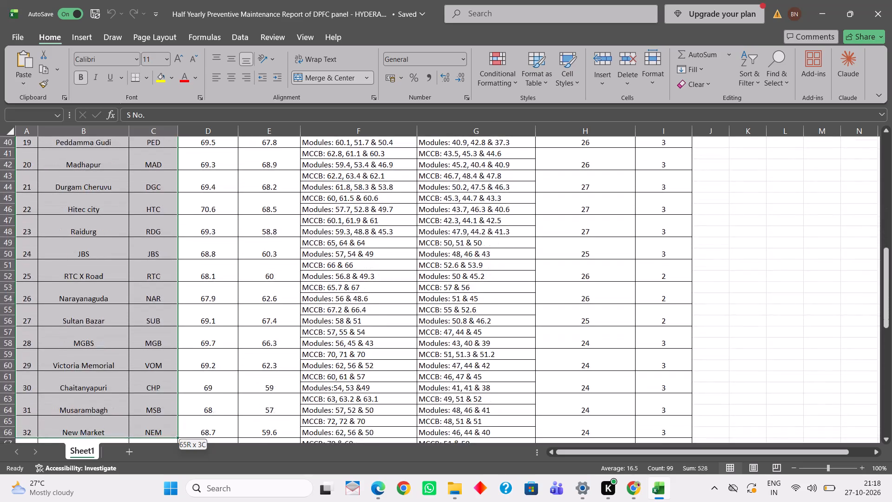
{"action": "key", "text": "shift+Down"}
{"action": "key", "text": "shift+Down"}
{"action": "key", "text": "shift+Down"}
{"action": "key", "text": "shift+Down"}
{"action": "key", "text": "shift+Down"}
{"action": "key", "text": "shift+Down"}
{"action": "key", "text": "shift+Down"}
{"action": "key", "text": "shift+Down"}
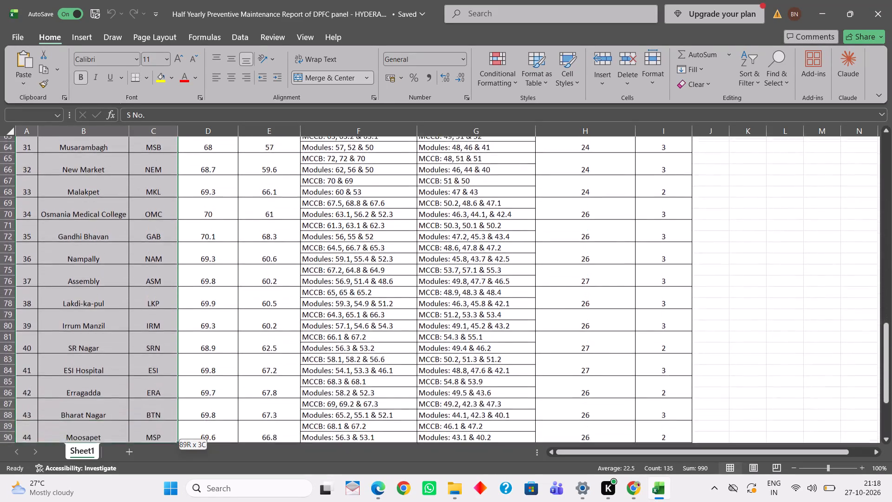
{"action": "key", "text": "shift+Down"}
{"action": "key", "text": "shift+Down"}
{"action": "key", "text": "shift+Down"}
{"action": "key", "text": "shift+Down"}
{"action": "key", "text": "shift+Down"}
{"action": "key", "text": "shift+Down"}
{"action": "key", "text": "shift+Down"}
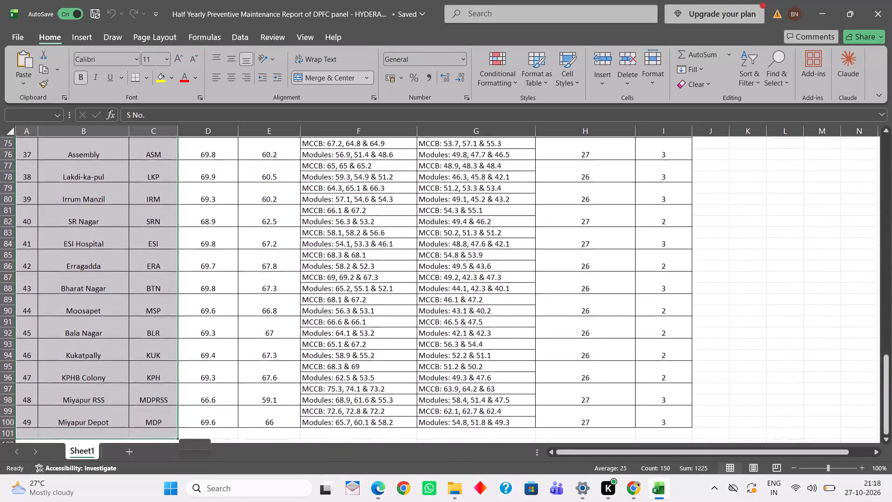
{"action": "key", "text": "shift+Down"}
{"action": "key", "text": "shift+Down"}
{"action": "key", "text": "shift+Up"}
{"action": "key", "text": "shift+Up"}
{"action": "key", "text": "shift+Up"}
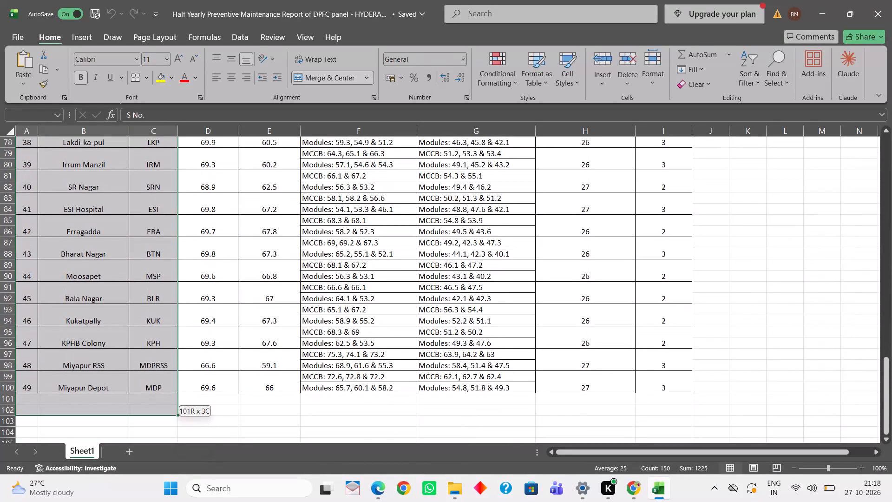
{"action": "key", "text": "shift+Up"}
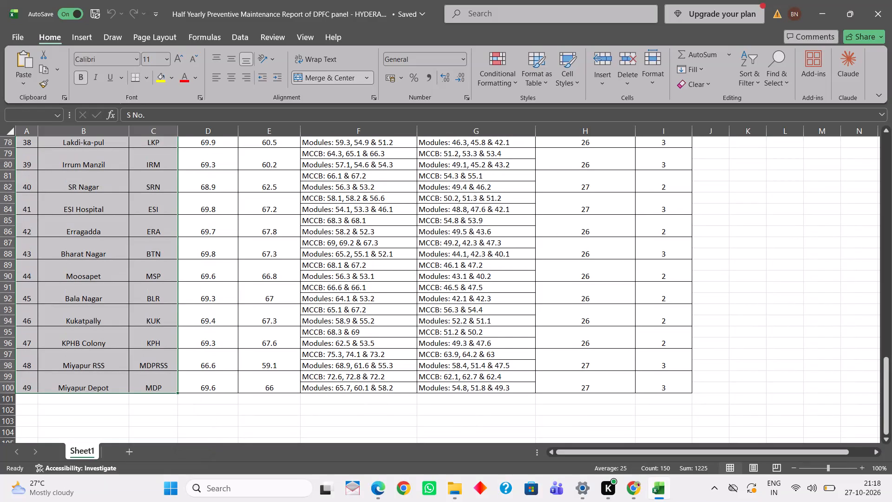
{"action": "key", "text": "ctrl+c"}
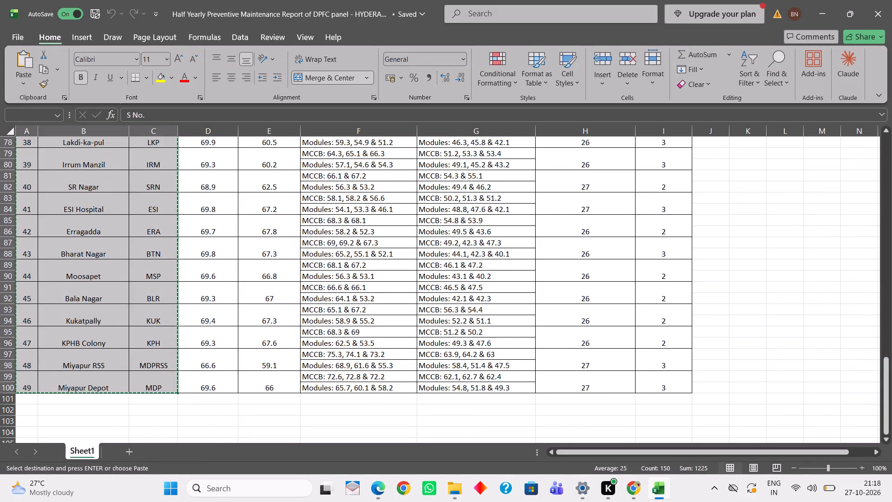
{"action": "key", "text": "ctrl+c"}
Create a new blank workbook.
{"action": "scroll", "coordinate": [160, 161], "scroll_direction": "up", "scroll_amount": 2}
{"action": "scroll", "coordinate": [160, 161], "scroll_direction": "down", "scroll_amount": 1}
{"action": "scroll", "coordinate": [160, 161], "scroll_direction": "up", "scroll_amount": 3}
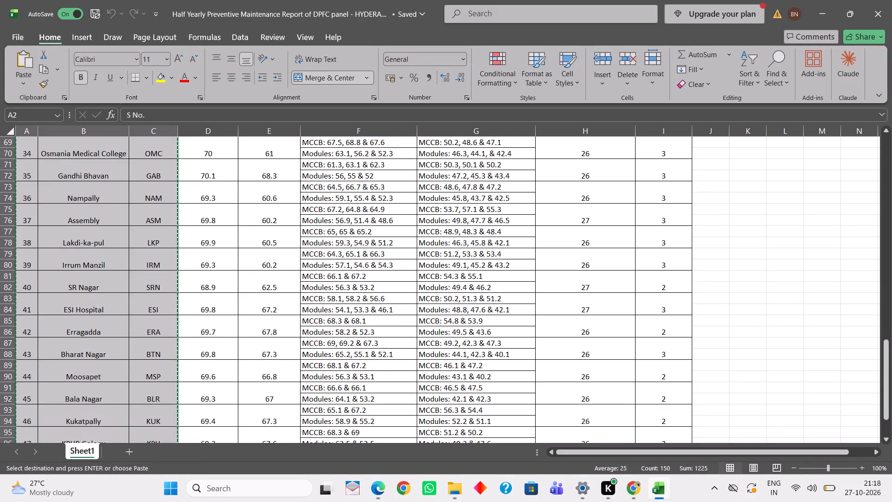
{"action": "scroll", "coordinate": [160, 161], "scroll_direction": "up", "scroll_amount": 17}
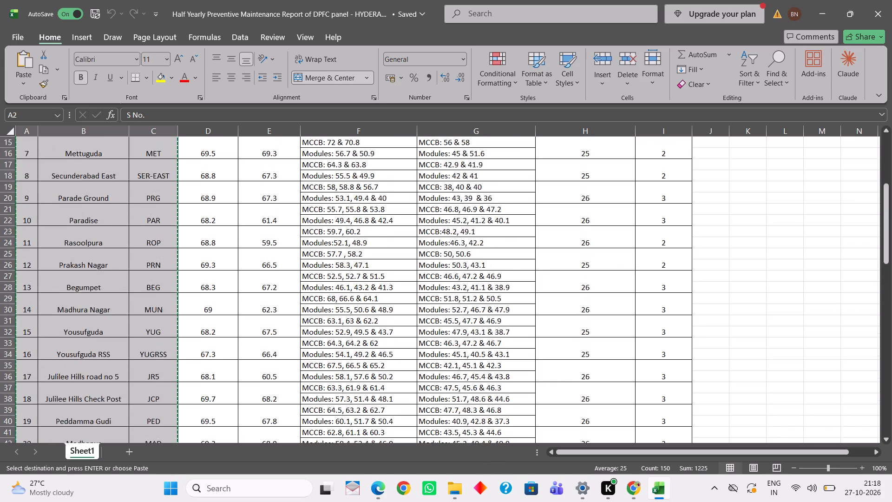
{"action": "scroll", "coordinate": [160, 161], "scroll_direction": "up", "scroll_amount": 2}
{"action": "scroll", "coordinate": [160, 161], "scroll_direction": "down", "scroll_amount": 1}
{"action": "scroll", "coordinate": [160, 161], "scroll_direction": "up", "scroll_amount": 10}
{"action": "scroll", "coordinate": [160, 161], "scroll_direction": "down", "scroll_amount": 1}
{"action": "scroll", "coordinate": [160, 161], "scroll_direction": "up", "scroll_amount": 7}
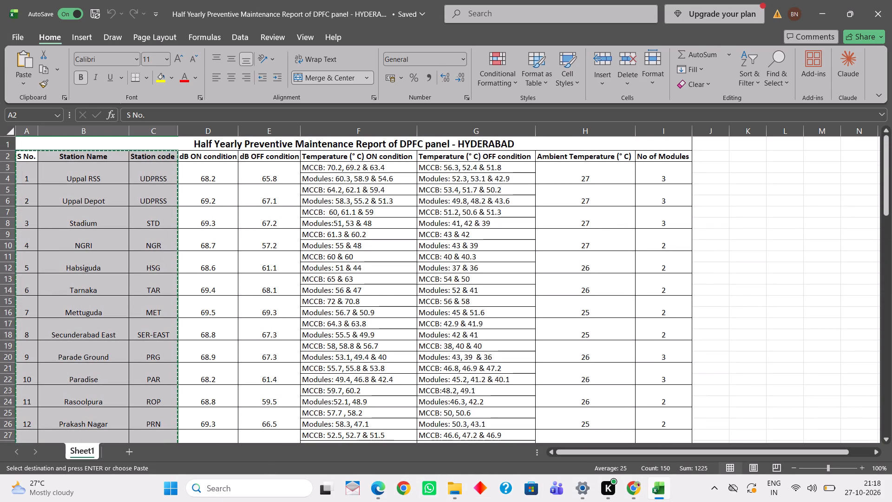
{"action": "left_click", "coordinate": [20, 38]}
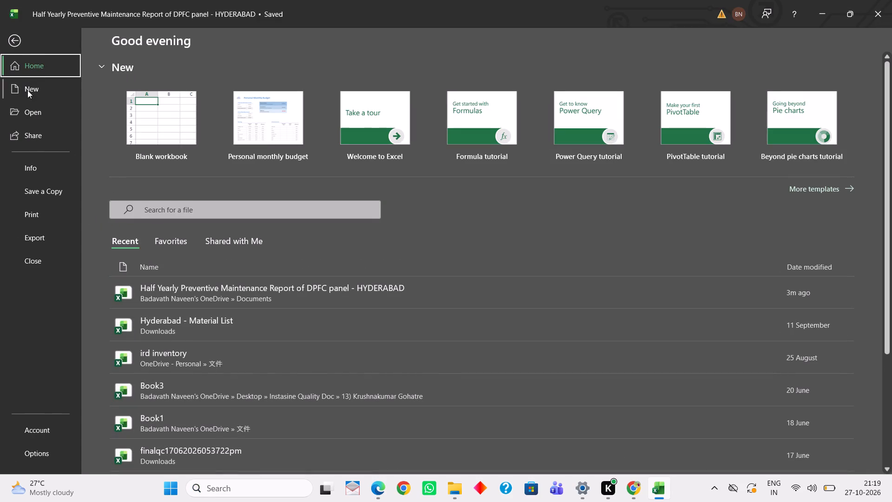
{"action": "left_click", "coordinate": [30, 87]}
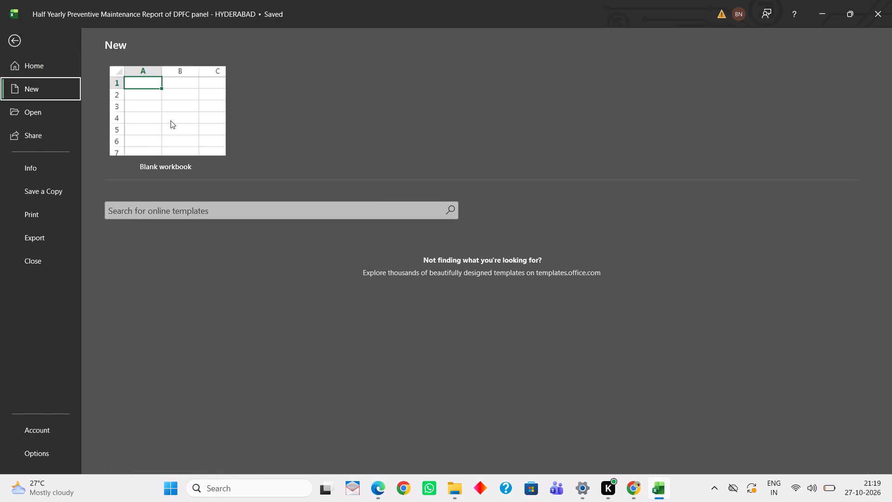
{"action": "left_click", "coordinate": [170, 120]}
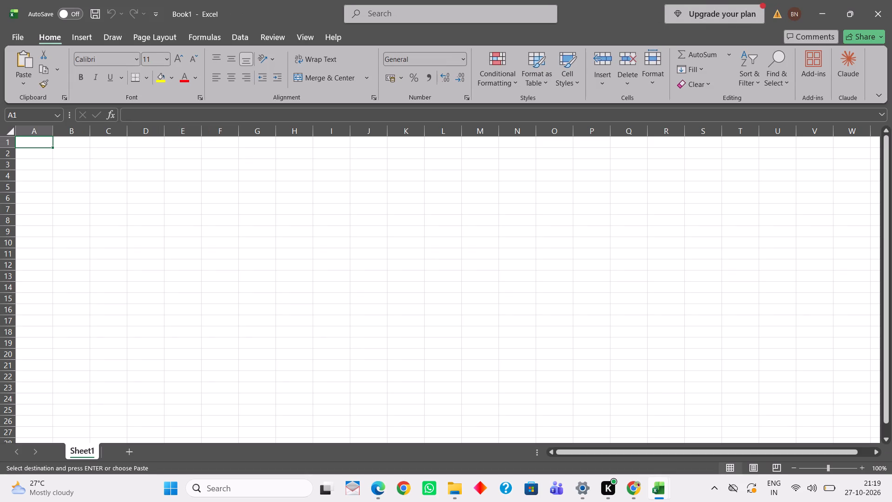
Paste the copied station columns at A1 of the new workbook and autofit the widths of columns A, B and C.
{"action": "key", "text": "ctrl+v"}
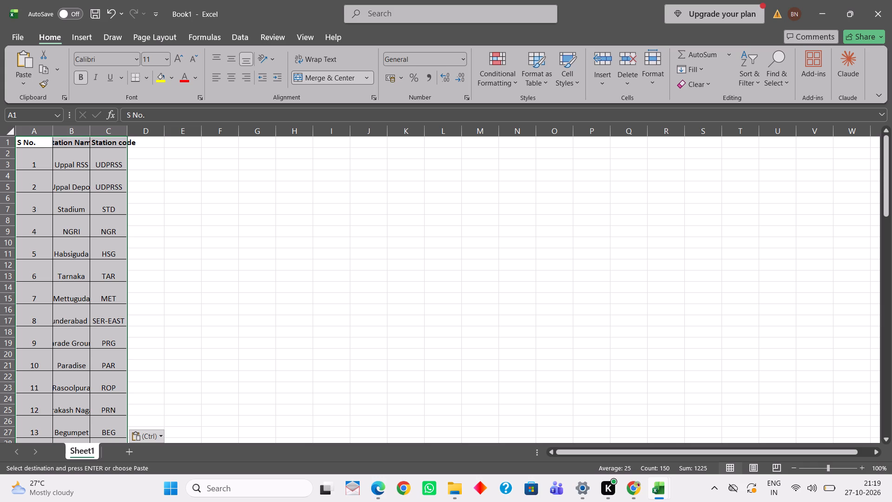
{"action": "double_click", "coordinate": [52, 134]}
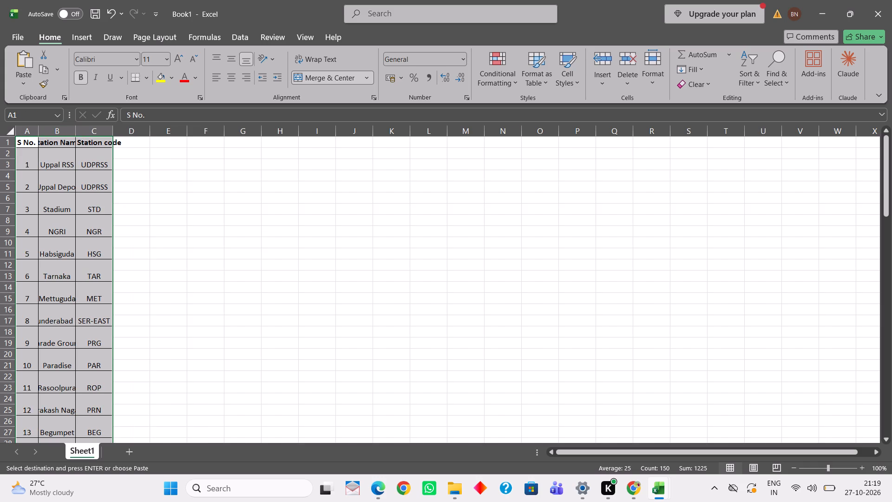
{"action": "double_click", "coordinate": [76, 135]}
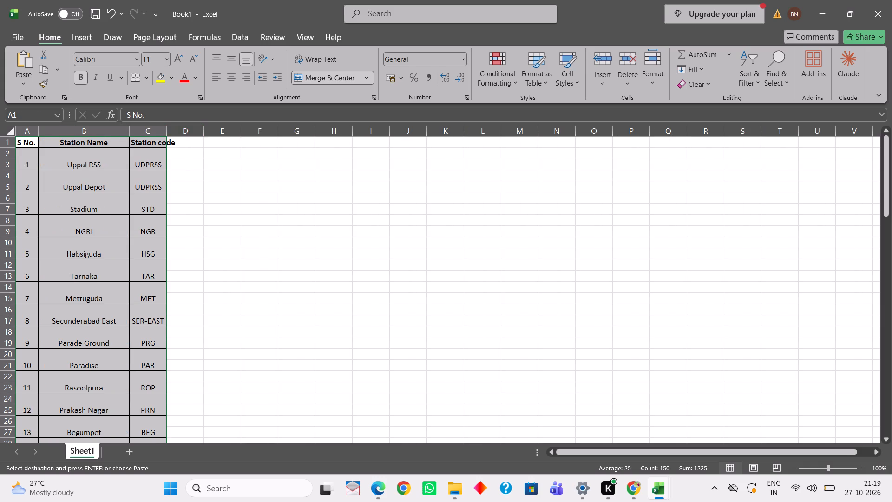
{"action": "double_click", "coordinate": [168, 132]}
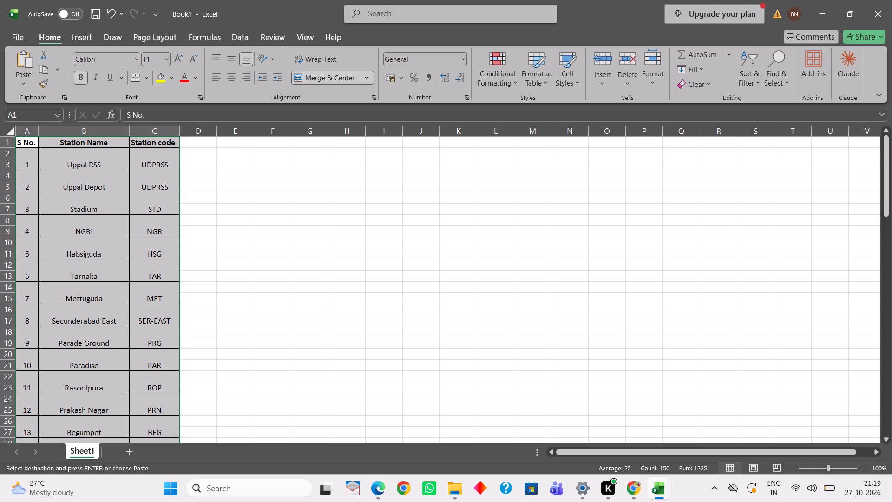
Save the new workbook as "Hyderabad Metro PM Report" in the personal OneDrive folder.
{"action": "double_click", "coordinate": [195, 11]}
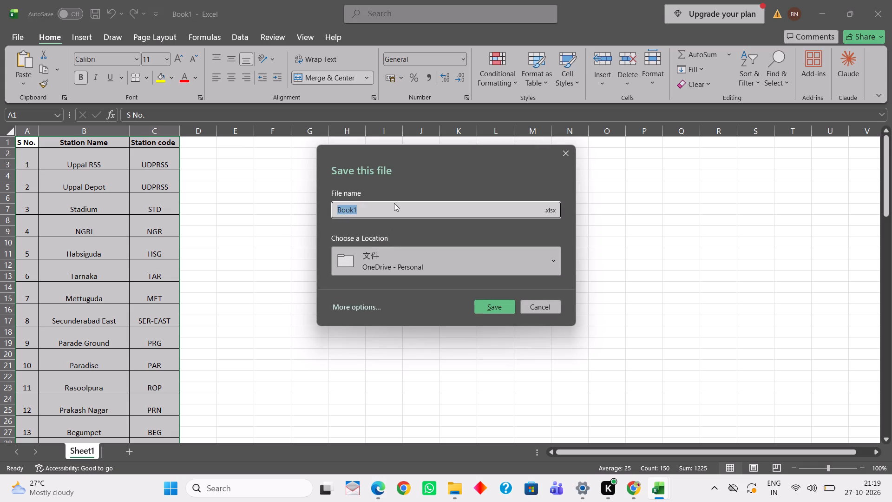
{"action": "key", "text": "BackSpace"}
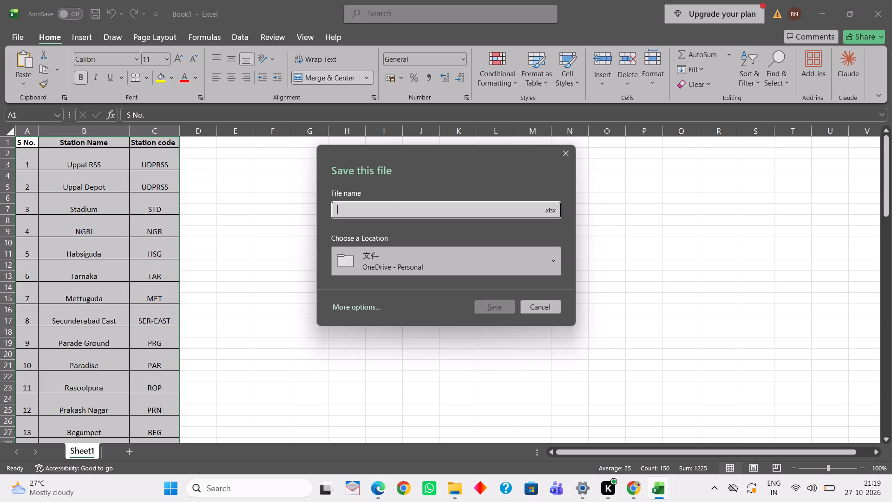
{"action": "type", "text": "Hyder"}
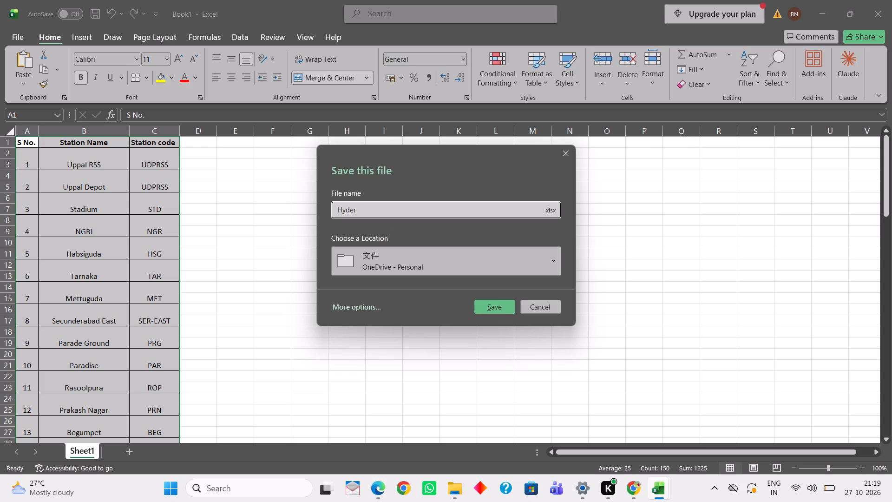
{"action": "key", "text": "a"}
{"action": "type", "text": "bad"}
{"action": "key", "text": "space"}
{"action": "type", "text": "PM"}
{"action": "key", "text": "space"}
{"action": "type", "text": "rte"}
{"action": "key", "text": "BackSpace"}
{"action": "key", "text": "BackSpace"}
{"action": "key", "text": "BackSpace"}
{"action": "key", "text": "shift+t"}
{"action": "key", "text": "BackSpace"}
{"action": "key", "text": "shift+r"}
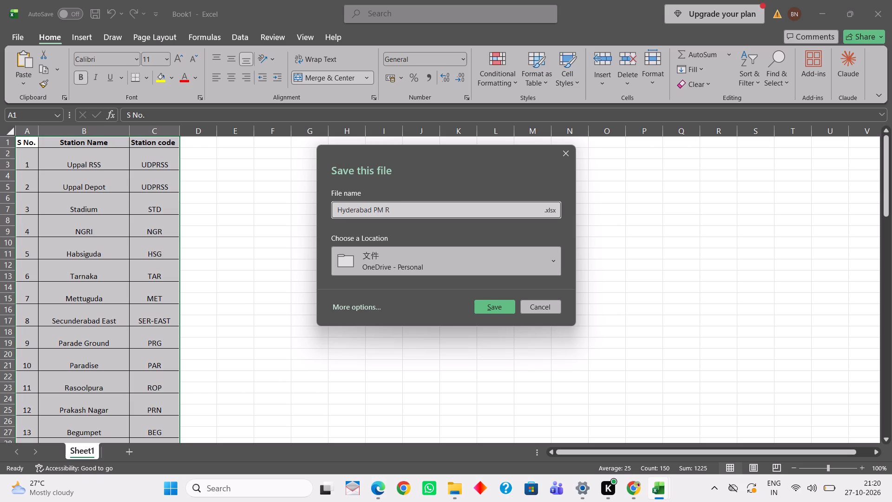
{"action": "key", "text": "e"}
{"action": "type", "text": "po"}
{"action": "type", "text": "rt"}
{"action": "left_click", "coordinate": [372, 206]}
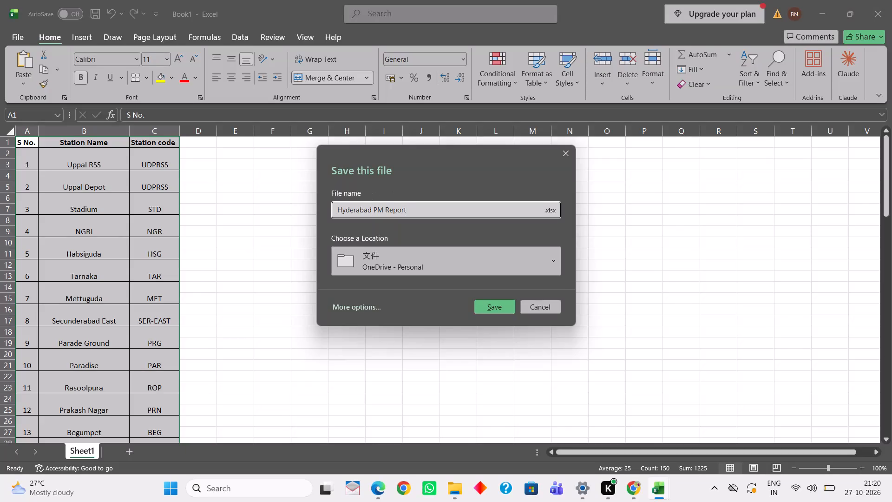
{"action": "key", "text": "space"}
{"action": "type", "text": "Met"}
{"action": "type", "text": "ri"}
{"action": "key", "text": "BackSpace"}
{"action": "type", "text": "o"}
{"action": "key", "text": "space"}
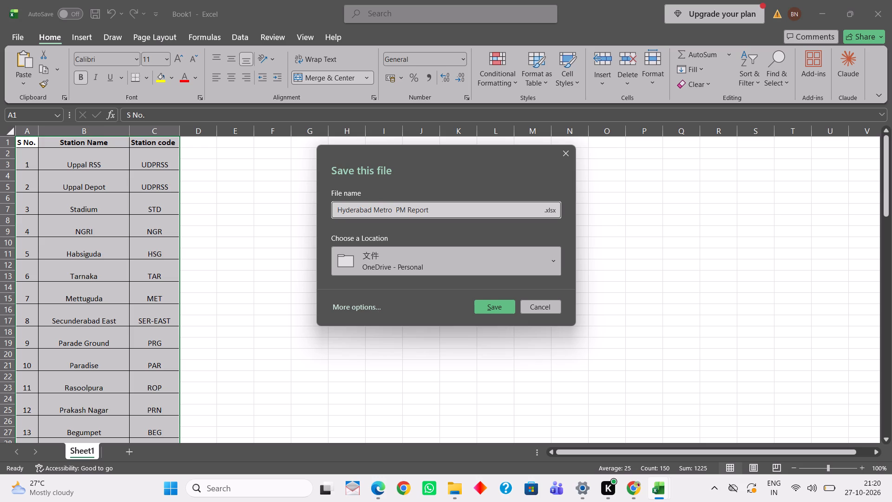
{"action": "key", "text": "BackSpace"}
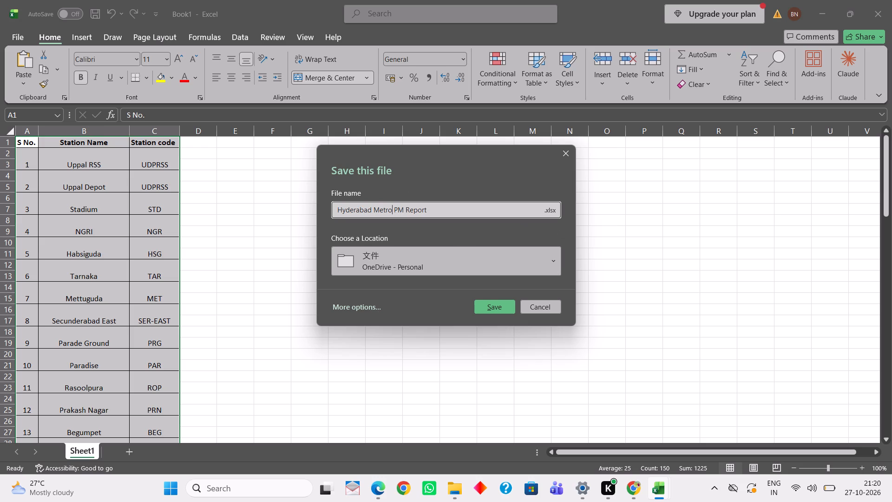
{"action": "left_click", "coordinate": [433, 210]}
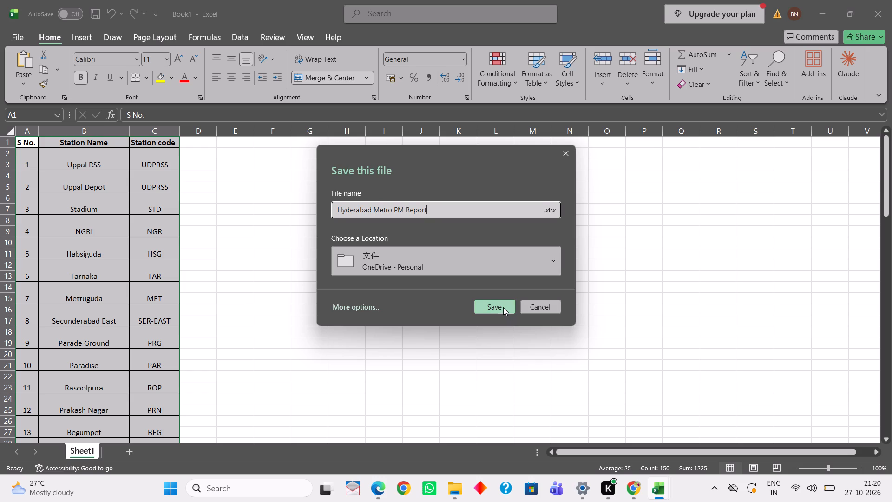
{"action": "left_click", "coordinate": [503, 307]}
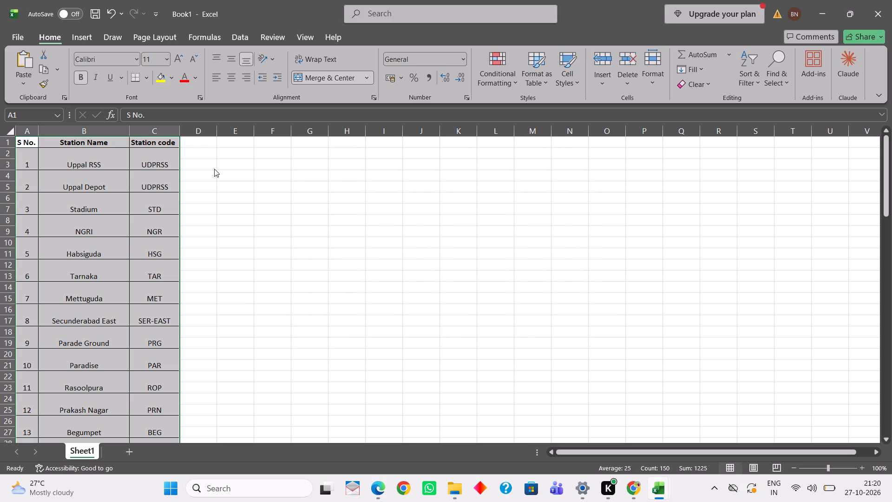
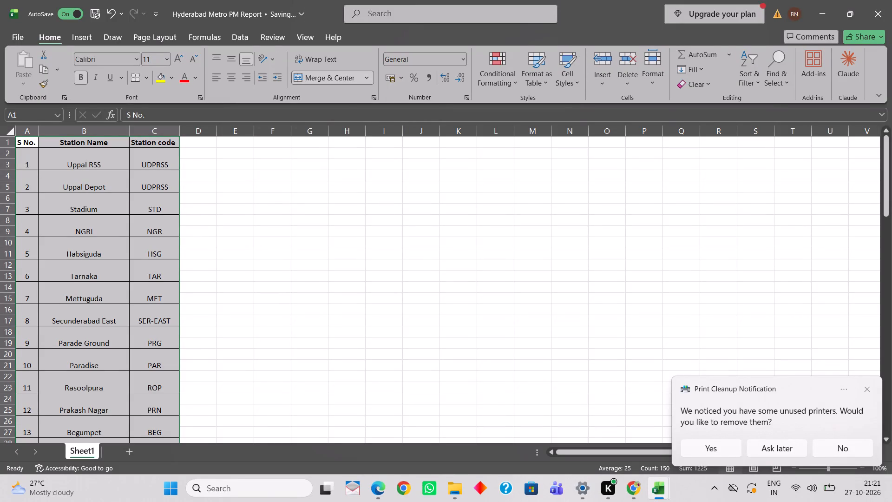
Look through the pasted station list from the header row down to Miyapur Depot.
{"action": "scroll", "coordinate": [122, 221], "scroll_direction": "up", "scroll_amount": 5}
{"action": "scroll", "coordinate": [123, 220], "scroll_direction": "down", "scroll_amount": 2}
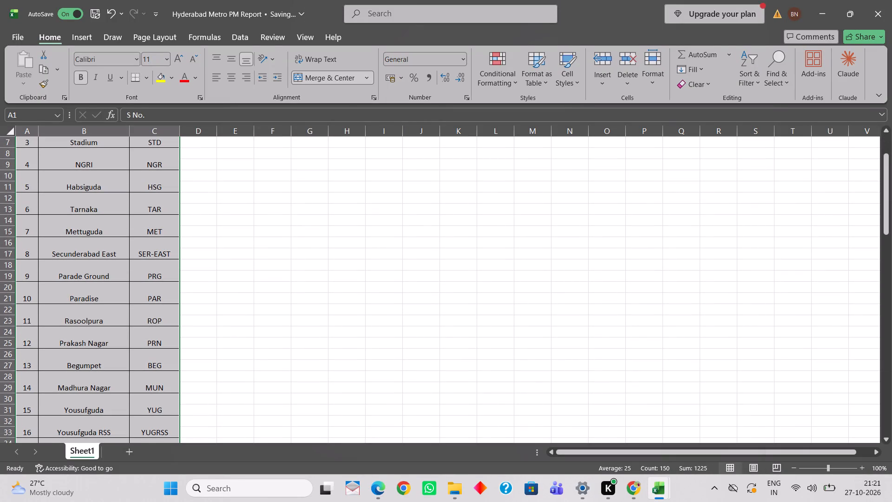
{"action": "scroll", "coordinate": [123, 220], "scroll_direction": "up", "scroll_amount": 6}
{"action": "scroll", "coordinate": [123, 220], "scroll_direction": "down", "scroll_amount": 1}
{"action": "scroll", "coordinate": [123, 220], "scroll_direction": "up", "scroll_amount": 4}
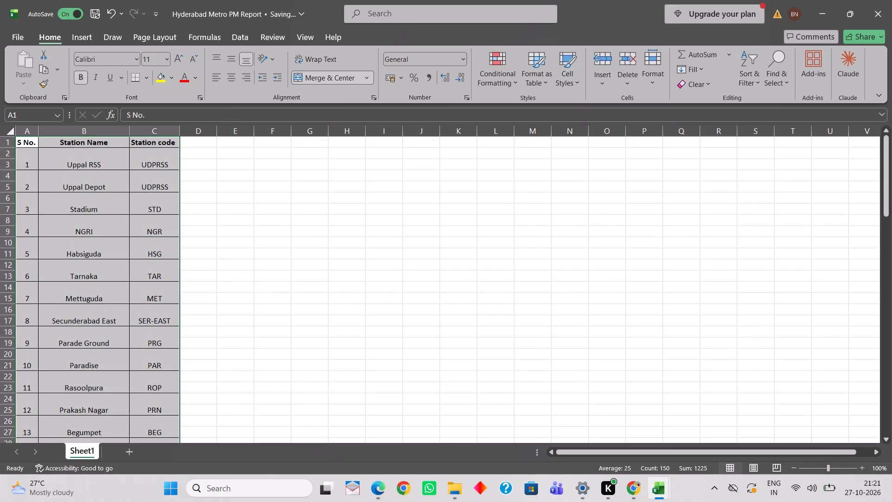
{"action": "scroll", "coordinate": [123, 220], "scroll_direction": "up", "scroll_amount": 1}
{"action": "scroll", "coordinate": [123, 220], "scroll_direction": "down", "scroll_amount": 14}
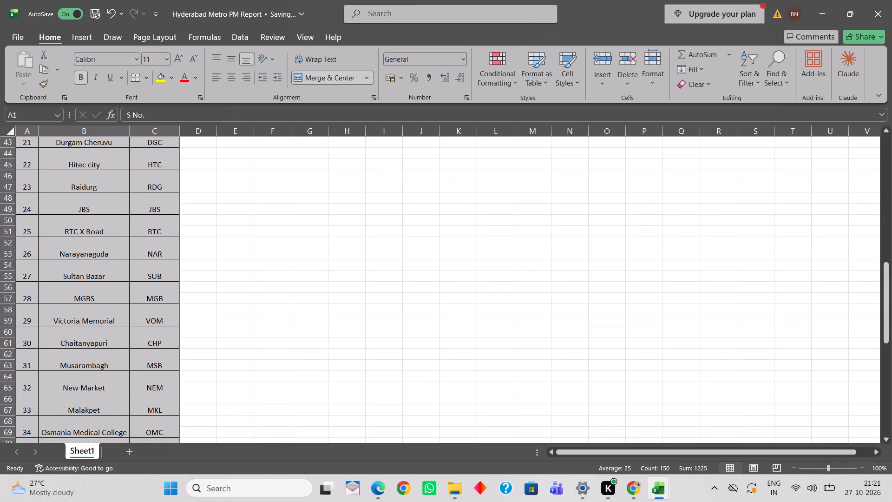
{"action": "scroll", "coordinate": [123, 220], "scroll_direction": "down", "scroll_amount": 2}
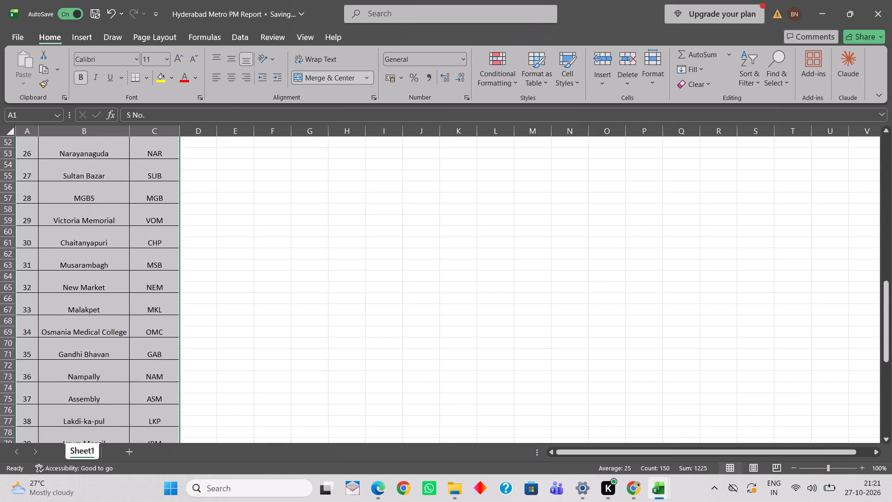
{"action": "scroll", "coordinate": [123, 220], "scroll_direction": "down", "scroll_amount": 13}
{"action": "scroll", "coordinate": [123, 220], "scroll_direction": "up", "scroll_amount": 2}
{"action": "scroll", "coordinate": [123, 220], "scroll_direction": "down", "scroll_amount": 1}
{"action": "scroll", "coordinate": [123, 220], "scroll_direction": "up", "scroll_amount": 1}
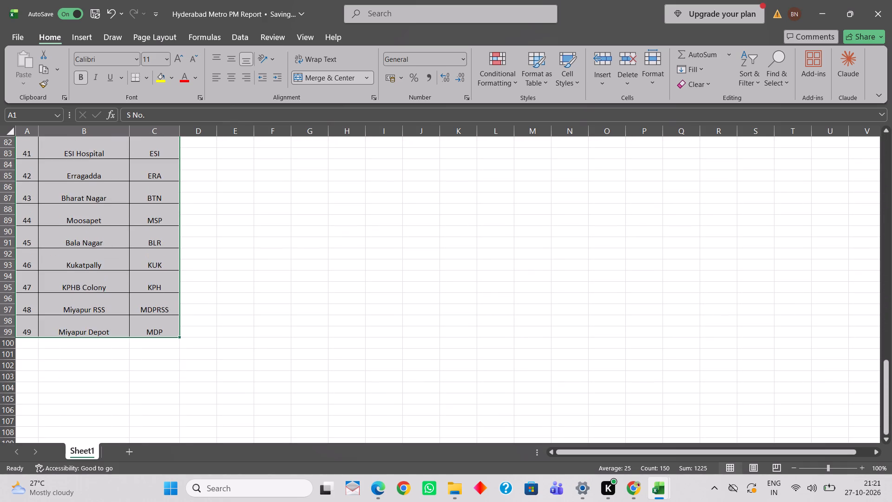
{"action": "scroll", "coordinate": [123, 220], "scroll_direction": "up", "scroll_amount": 2}
{"action": "scroll", "coordinate": [123, 220], "scroll_direction": "down", "scroll_amount": 1}
{"action": "scroll", "coordinate": [123, 220], "scroll_direction": "up", "scroll_amount": 14}
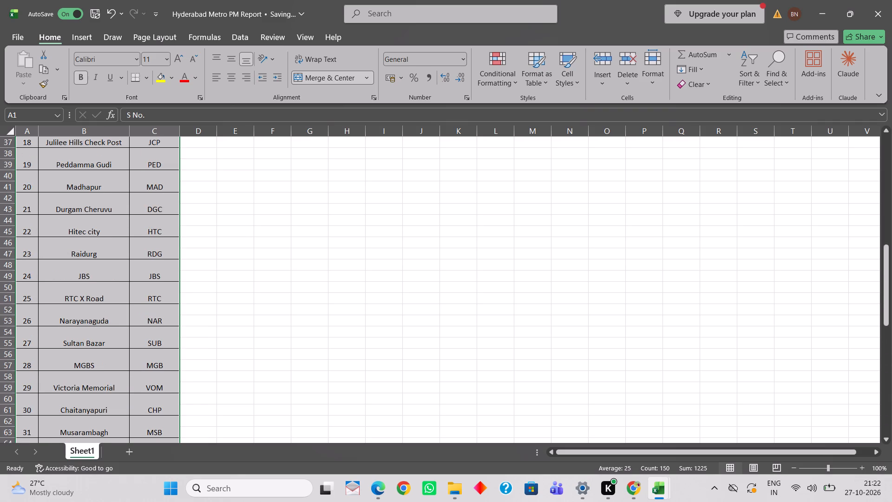
{"action": "scroll", "coordinate": [153, 231], "scroll_direction": "up", "scroll_amount": 8}
{"action": "scroll", "coordinate": [153, 231], "scroll_direction": "down", "scroll_amount": 1}
{"action": "scroll", "coordinate": [153, 231], "scroll_direction": "up", "scroll_amount": 11}
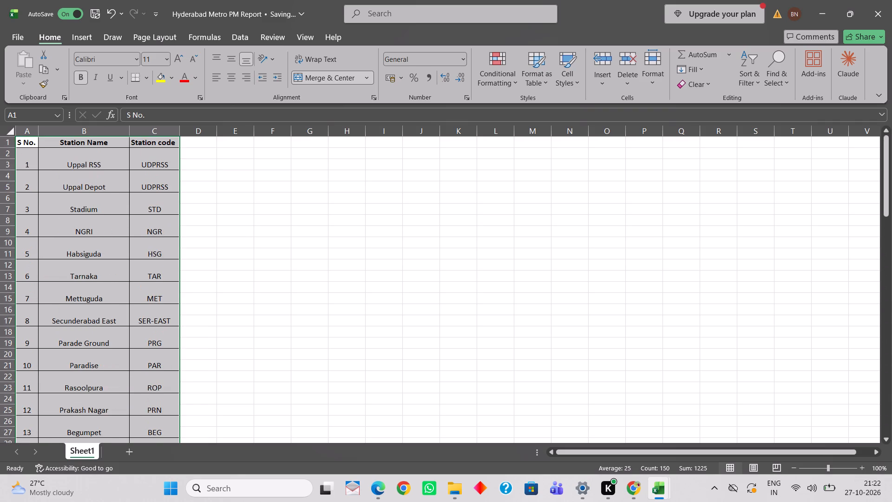
{"action": "scroll", "coordinate": [153, 231], "scroll_direction": "up", "scroll_amount": 1}
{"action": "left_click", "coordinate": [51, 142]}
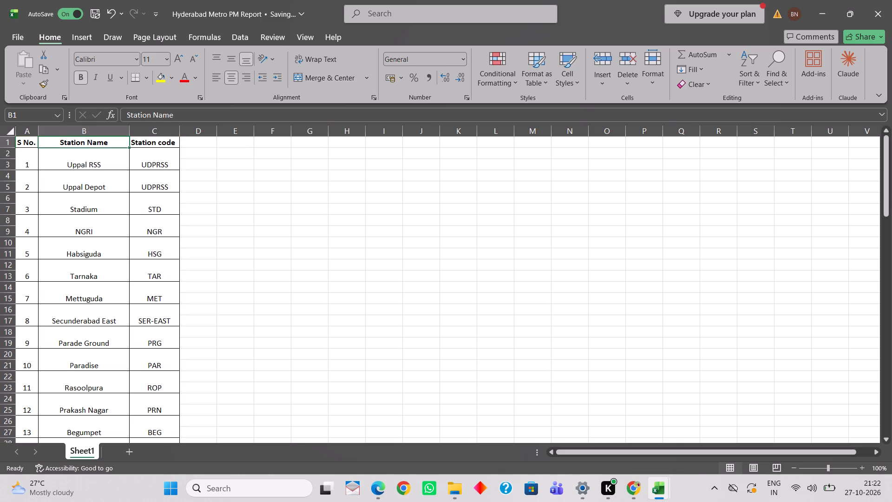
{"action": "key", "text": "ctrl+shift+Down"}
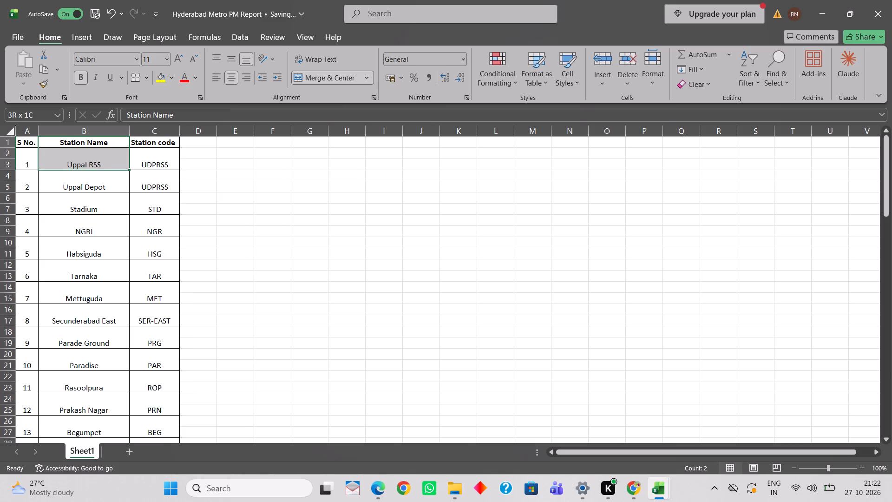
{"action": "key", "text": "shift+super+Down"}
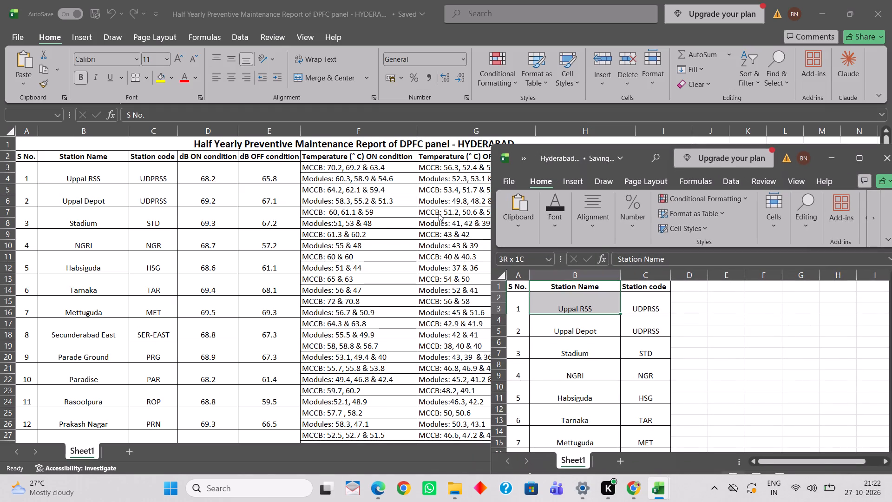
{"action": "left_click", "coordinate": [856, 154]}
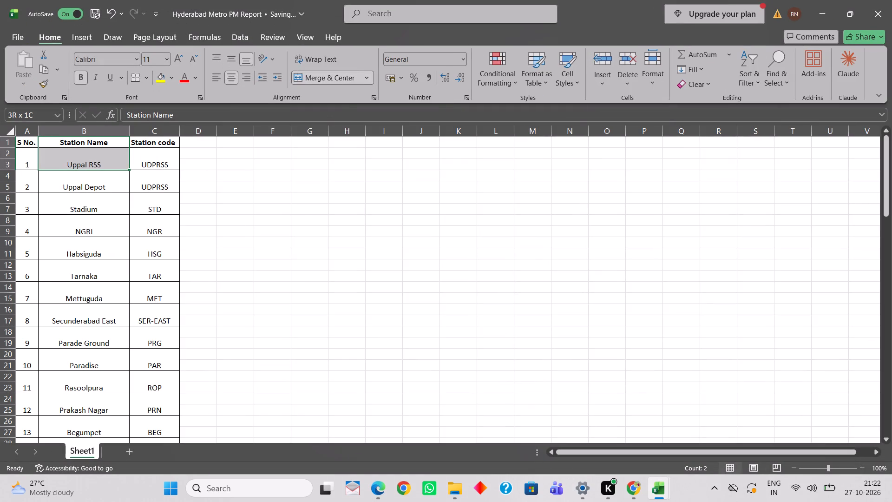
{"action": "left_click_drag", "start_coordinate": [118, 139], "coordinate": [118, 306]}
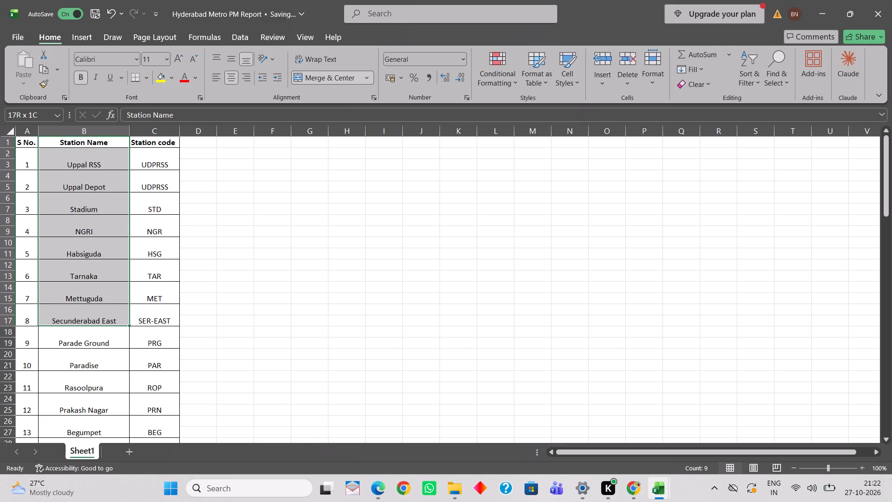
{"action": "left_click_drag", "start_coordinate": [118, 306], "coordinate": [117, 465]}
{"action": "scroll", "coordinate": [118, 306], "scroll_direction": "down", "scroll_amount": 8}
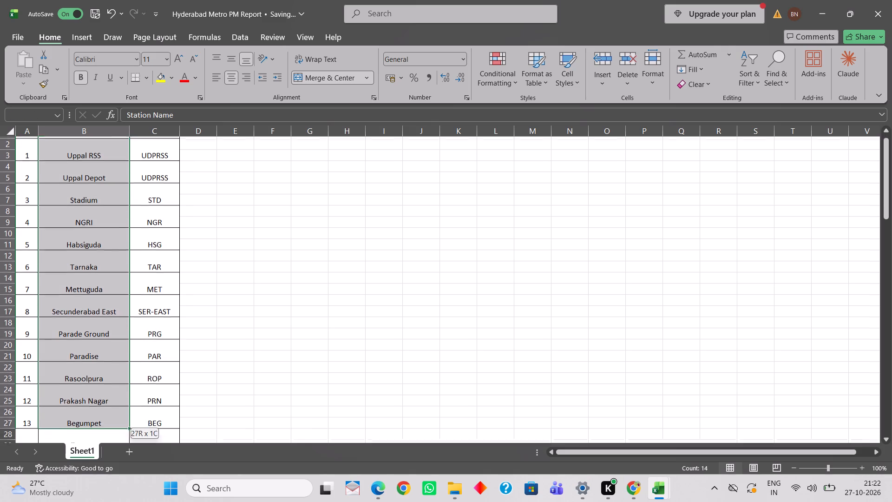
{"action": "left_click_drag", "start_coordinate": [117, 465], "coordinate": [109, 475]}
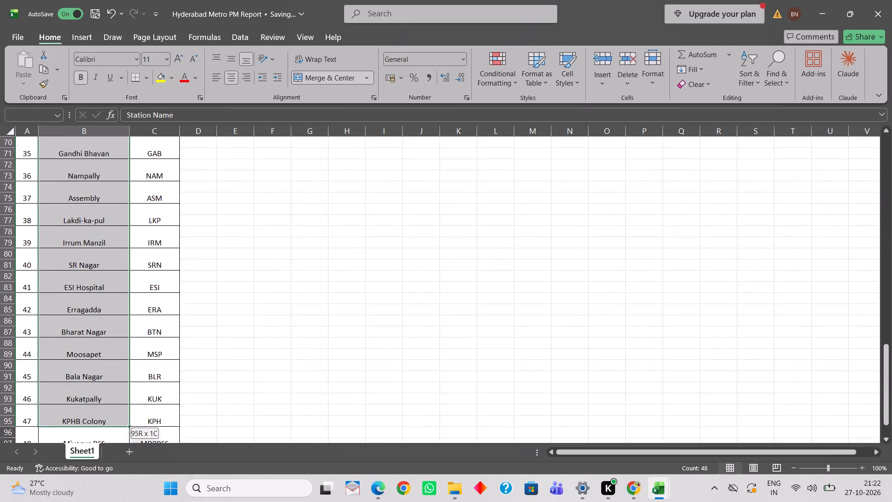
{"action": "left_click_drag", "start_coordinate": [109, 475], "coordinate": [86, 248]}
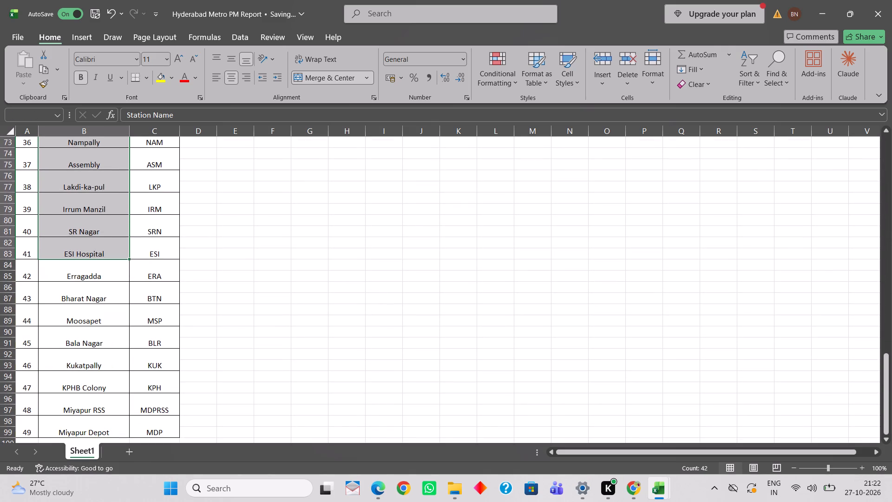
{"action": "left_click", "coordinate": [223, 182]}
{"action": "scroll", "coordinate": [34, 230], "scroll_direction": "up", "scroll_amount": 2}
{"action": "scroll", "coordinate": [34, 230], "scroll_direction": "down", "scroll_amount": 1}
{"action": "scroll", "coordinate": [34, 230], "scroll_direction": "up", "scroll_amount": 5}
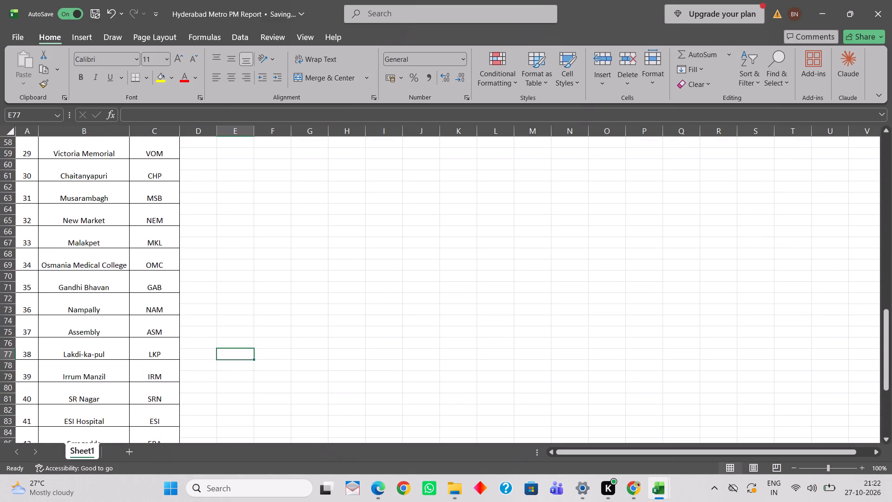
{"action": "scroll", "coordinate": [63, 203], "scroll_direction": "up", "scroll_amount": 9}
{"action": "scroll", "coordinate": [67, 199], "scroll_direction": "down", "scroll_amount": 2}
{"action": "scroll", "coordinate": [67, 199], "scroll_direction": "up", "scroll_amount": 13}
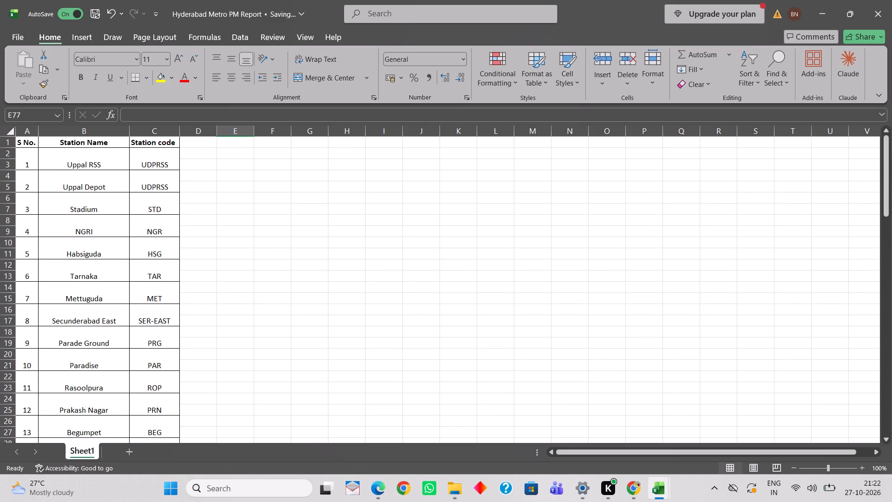
Insert a new column between S No. and Station Name and give it the header "Date" in B1.
{"action": "left_click", "coordinate": [91, 127]}
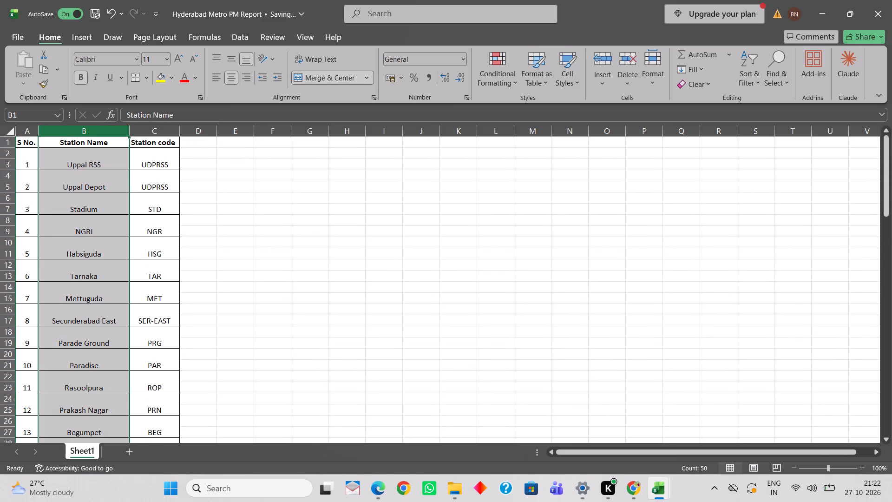
{"action": "right_click", "coordinate": [68, 135]}
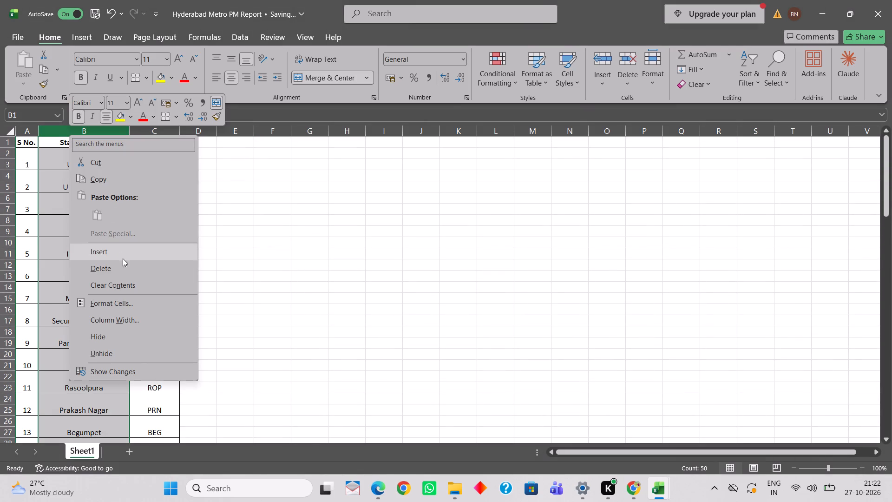
{"action": "left_click", "coordinate": [118, 253]}
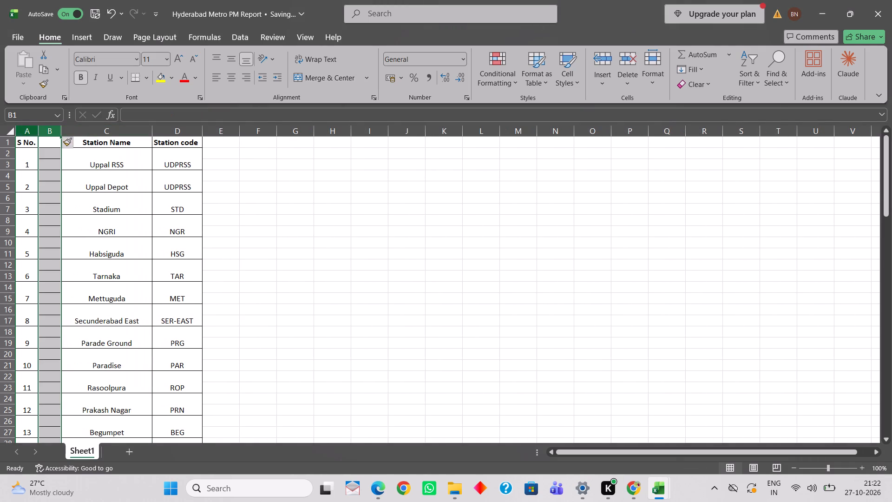
{"action": "double_click", "coordinate": [60, 133]}
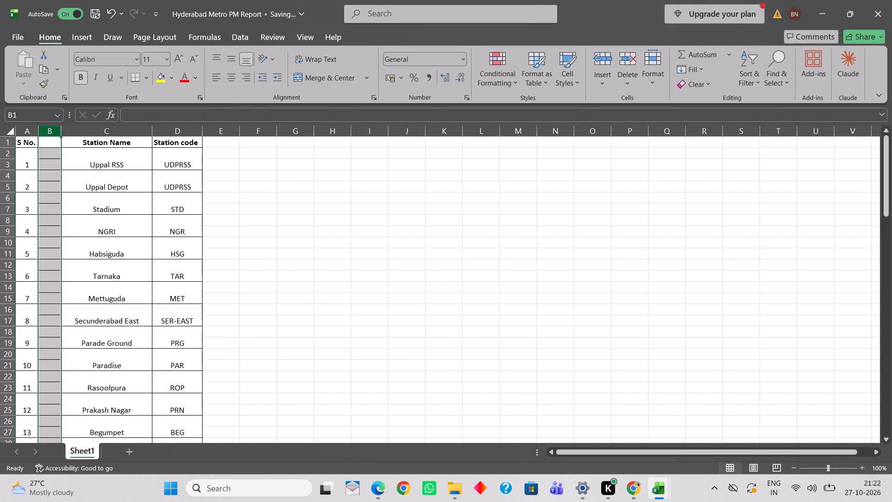
{"action": "left_click", "coordinate": [50, 143]}
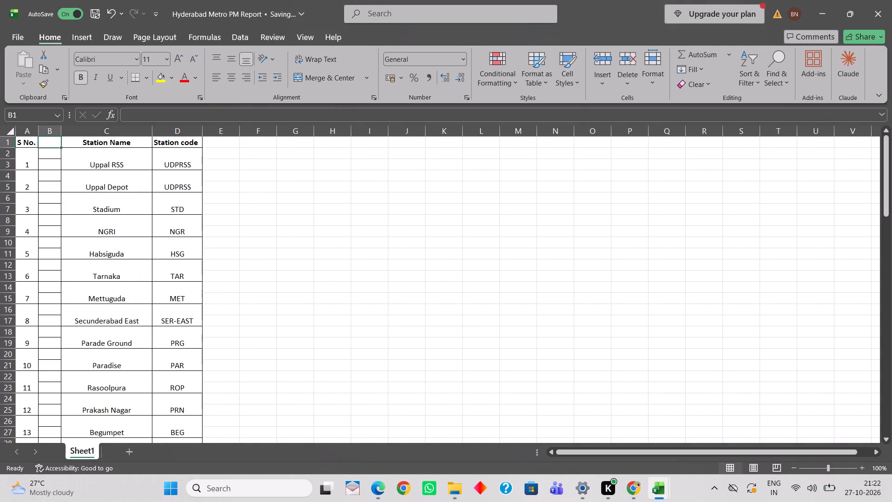
{"action": "type", "text": "Date"}
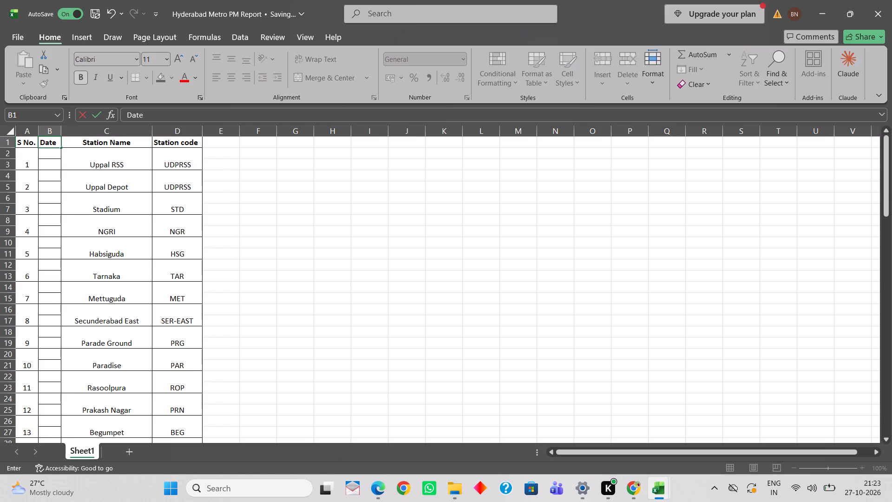
{"action": "left_click", "coordinate": [29, 156]}
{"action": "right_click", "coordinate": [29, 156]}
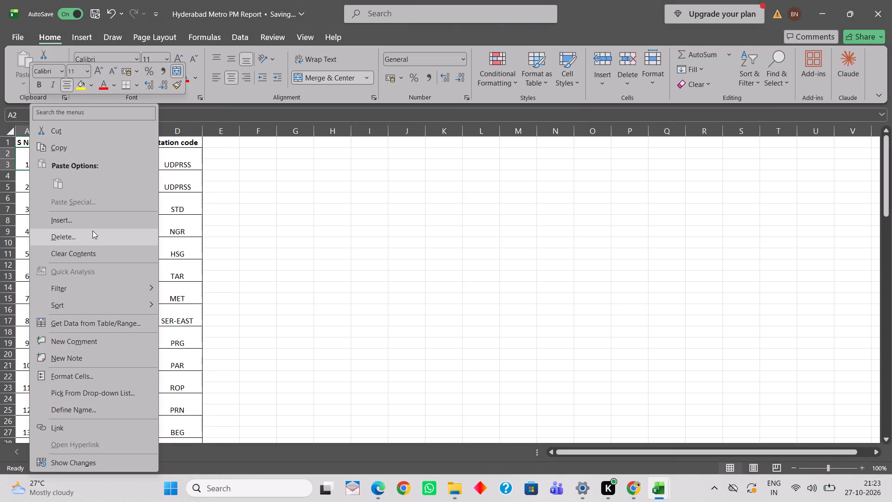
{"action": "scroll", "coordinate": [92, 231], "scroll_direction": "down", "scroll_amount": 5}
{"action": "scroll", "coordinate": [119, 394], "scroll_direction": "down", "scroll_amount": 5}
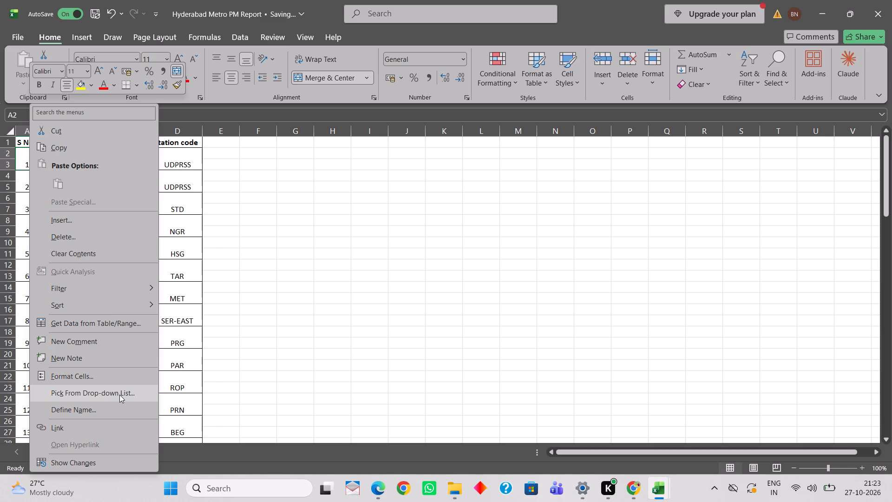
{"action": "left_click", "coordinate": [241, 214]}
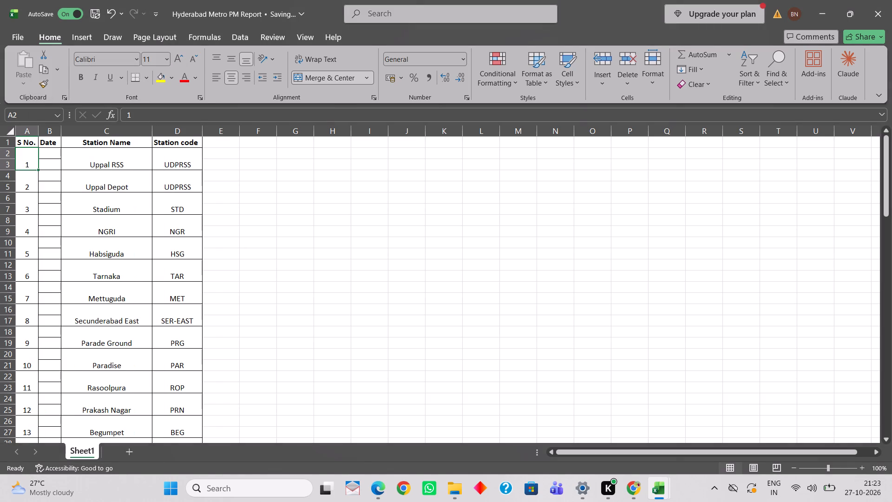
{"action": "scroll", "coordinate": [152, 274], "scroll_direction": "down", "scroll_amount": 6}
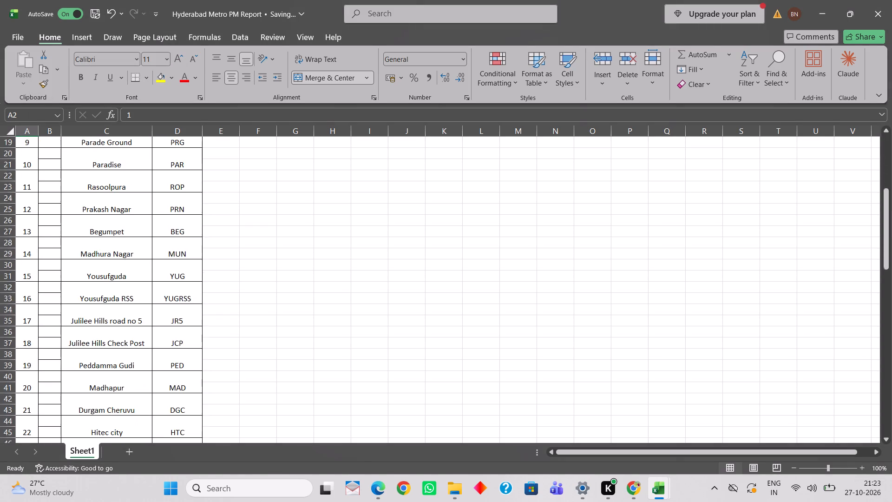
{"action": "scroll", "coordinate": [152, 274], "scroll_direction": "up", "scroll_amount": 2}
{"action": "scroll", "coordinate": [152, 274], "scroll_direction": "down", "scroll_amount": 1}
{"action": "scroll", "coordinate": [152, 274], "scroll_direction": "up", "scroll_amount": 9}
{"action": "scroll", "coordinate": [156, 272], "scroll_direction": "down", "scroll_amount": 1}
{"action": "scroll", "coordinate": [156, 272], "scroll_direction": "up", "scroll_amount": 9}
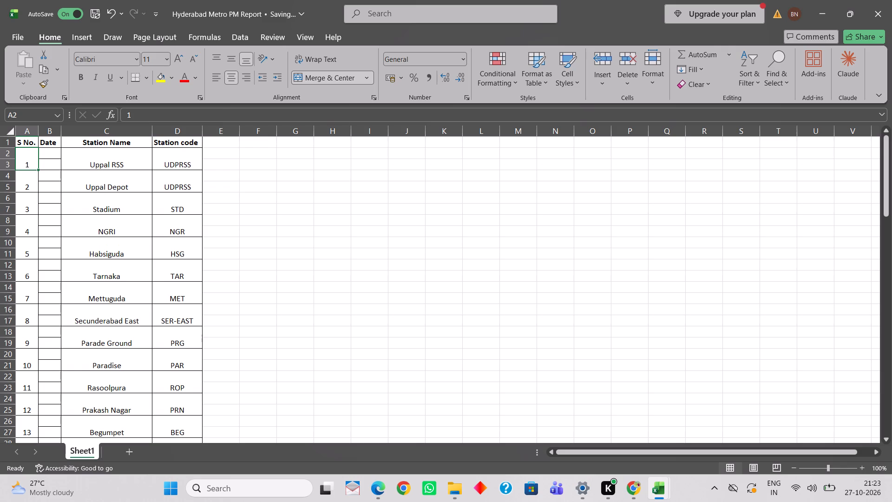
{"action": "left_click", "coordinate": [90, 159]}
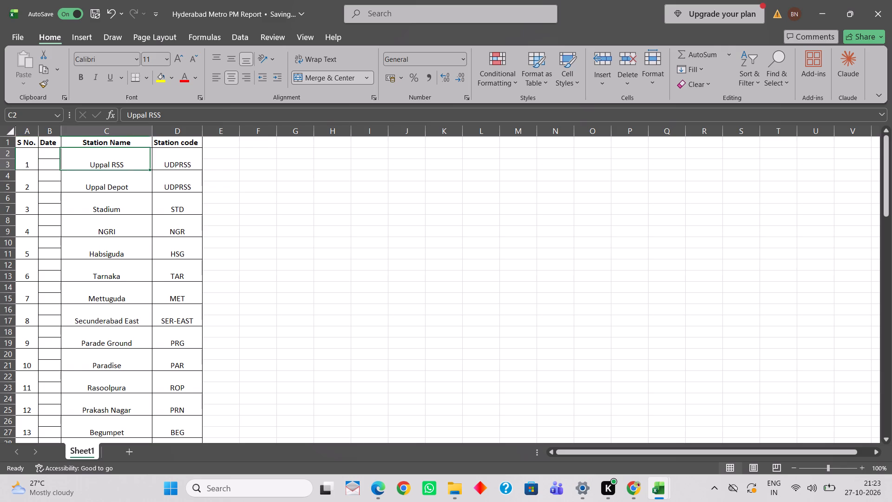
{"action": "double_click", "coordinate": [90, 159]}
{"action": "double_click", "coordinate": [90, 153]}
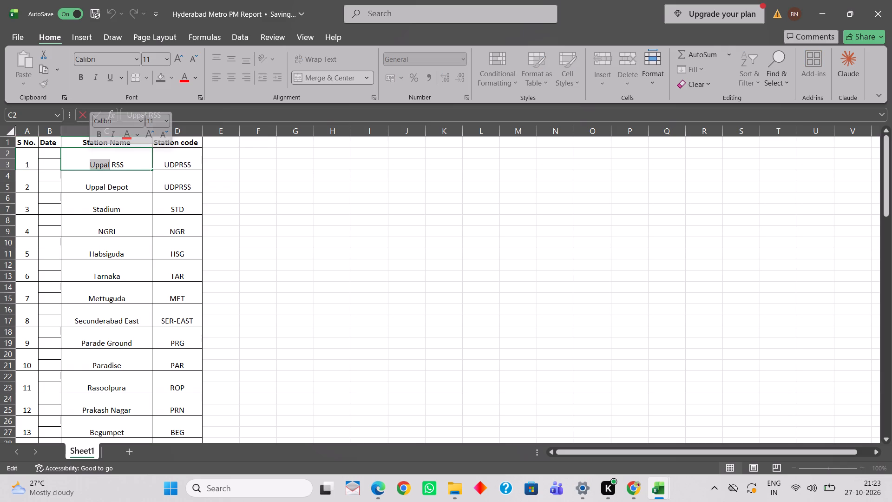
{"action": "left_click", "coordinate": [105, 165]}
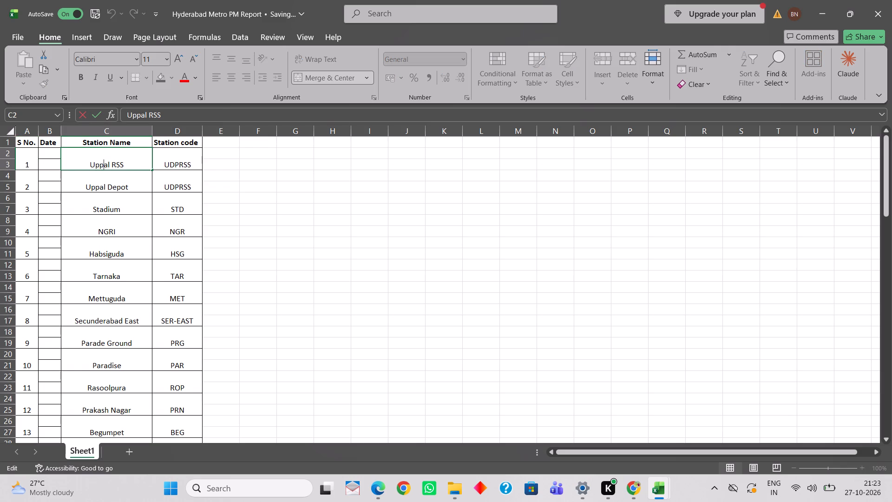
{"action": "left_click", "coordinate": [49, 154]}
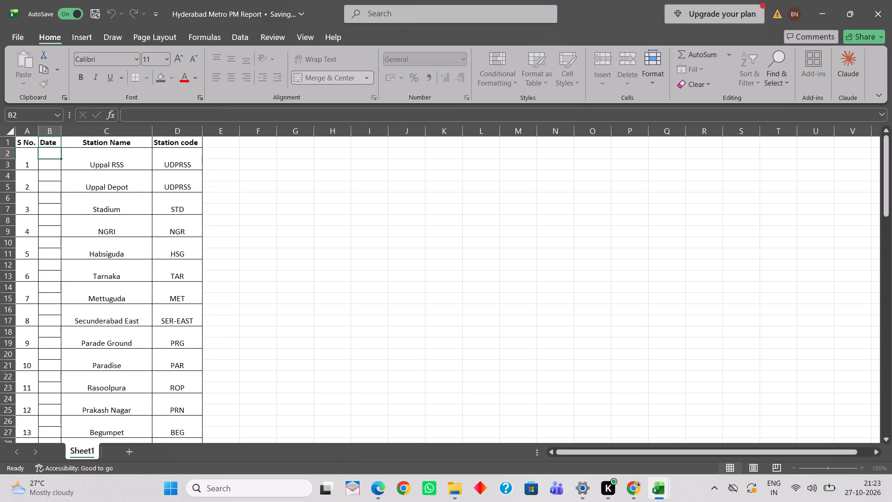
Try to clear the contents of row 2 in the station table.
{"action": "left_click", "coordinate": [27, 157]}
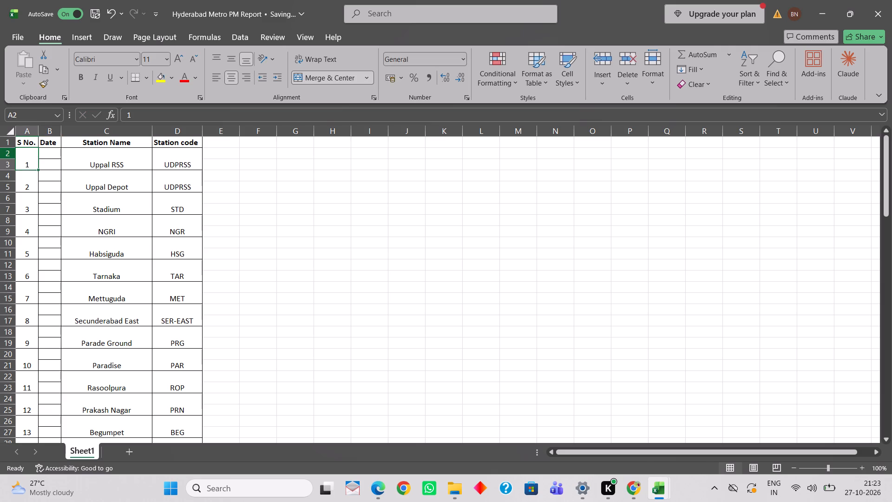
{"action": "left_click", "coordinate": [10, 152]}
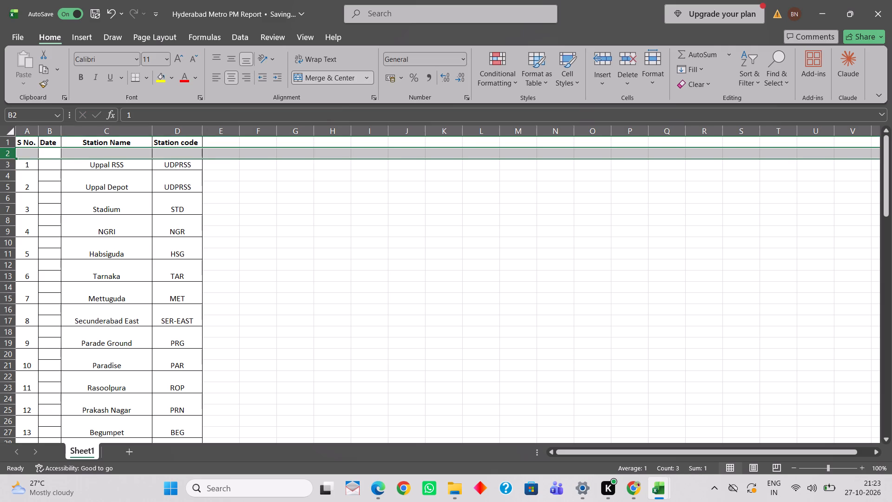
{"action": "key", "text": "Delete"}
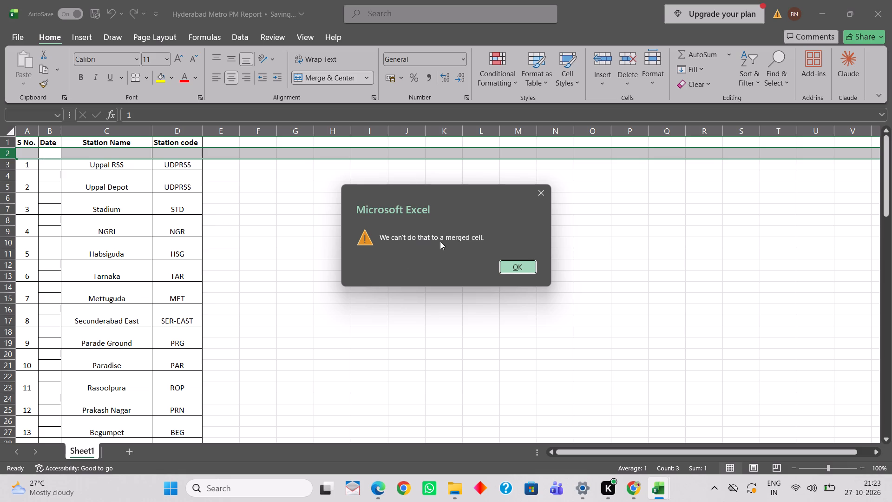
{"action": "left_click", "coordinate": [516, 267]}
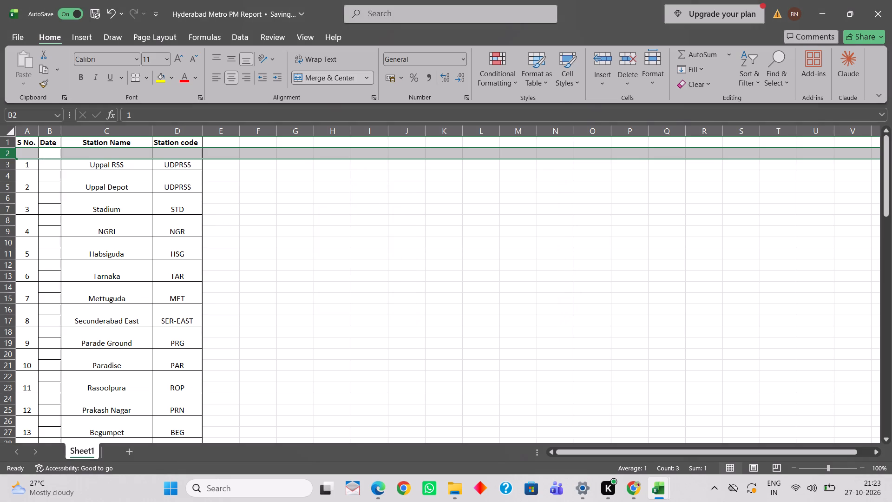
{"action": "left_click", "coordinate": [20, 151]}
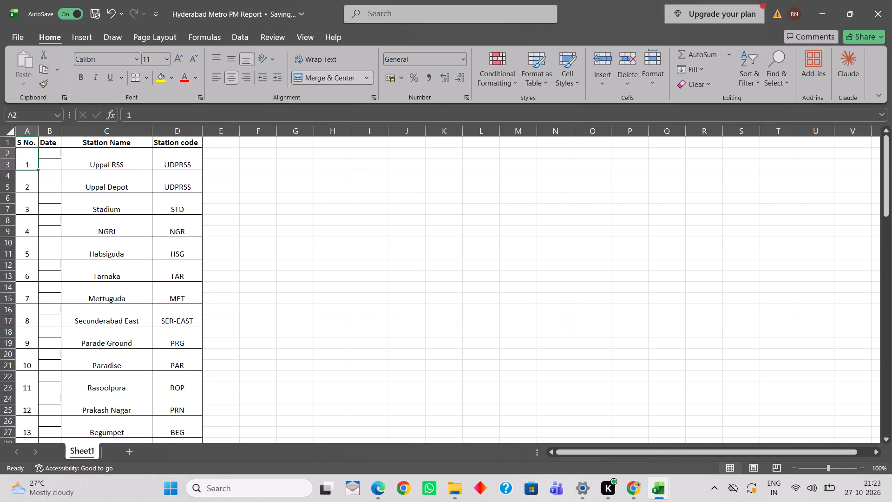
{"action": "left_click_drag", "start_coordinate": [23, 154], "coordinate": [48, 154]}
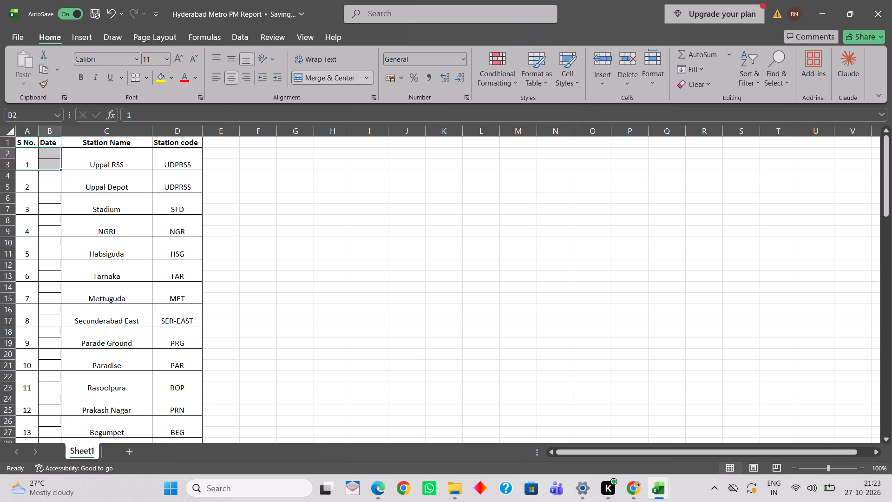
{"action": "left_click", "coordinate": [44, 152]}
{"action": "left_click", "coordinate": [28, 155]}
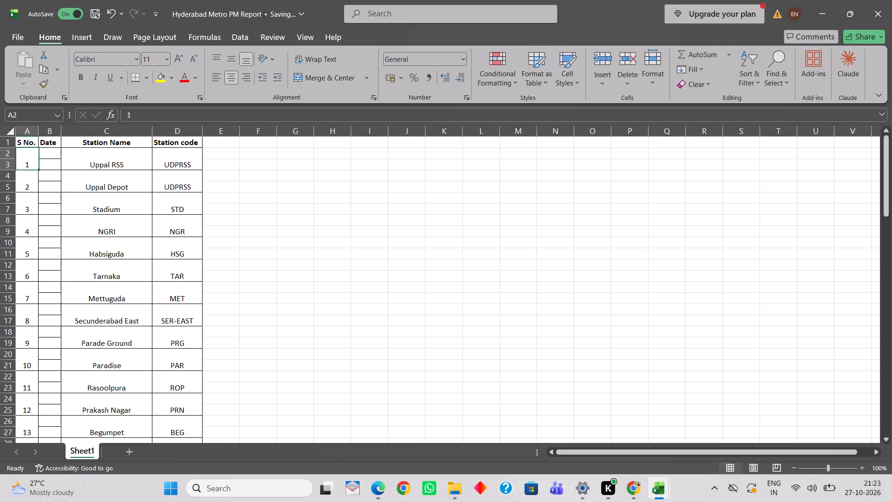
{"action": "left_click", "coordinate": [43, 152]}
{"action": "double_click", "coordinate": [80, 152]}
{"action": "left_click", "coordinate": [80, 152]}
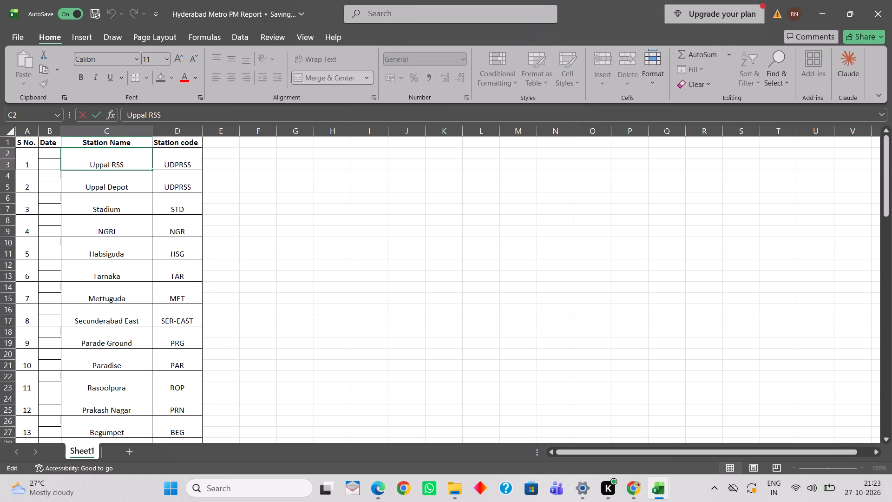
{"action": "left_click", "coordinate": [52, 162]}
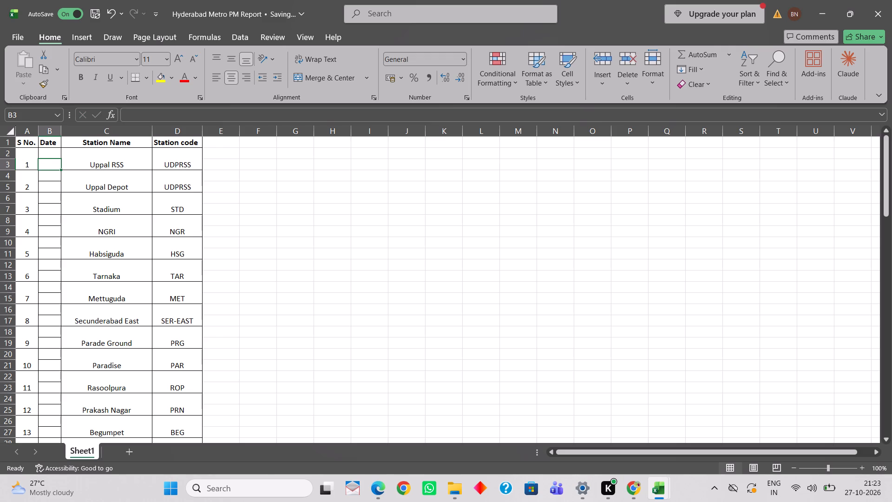
Unmerge the serial number, station name and station code cells of the Uppal RSS entry in rows 2 and 3.
{"action": "left_click", "coordinate": [31, 154]}
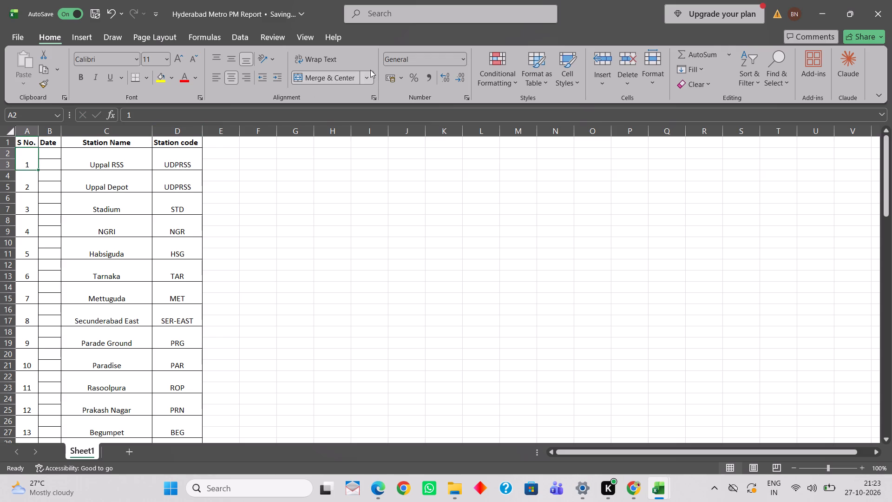
{"action": "left_click", "coordinate": [364, 74]}
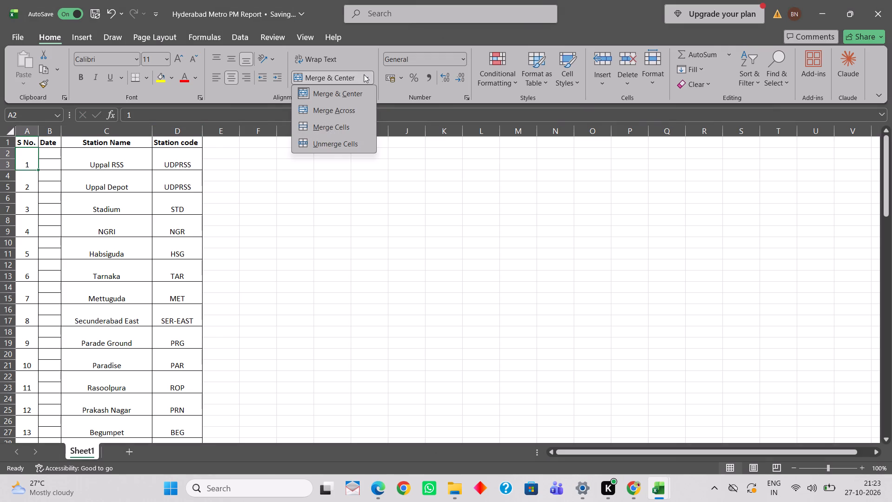
{"action": "left_click", "coordinate": [354, 146]}
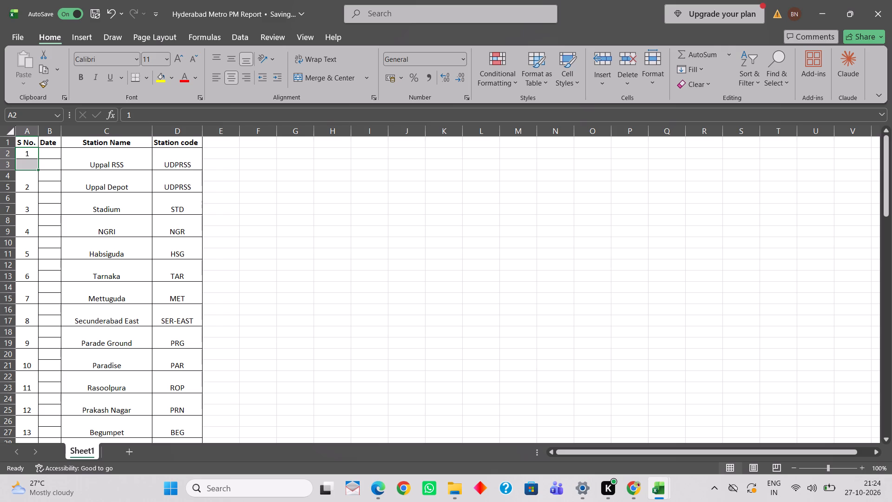
{"action": "right_click", "coordinate": [87, 157]}
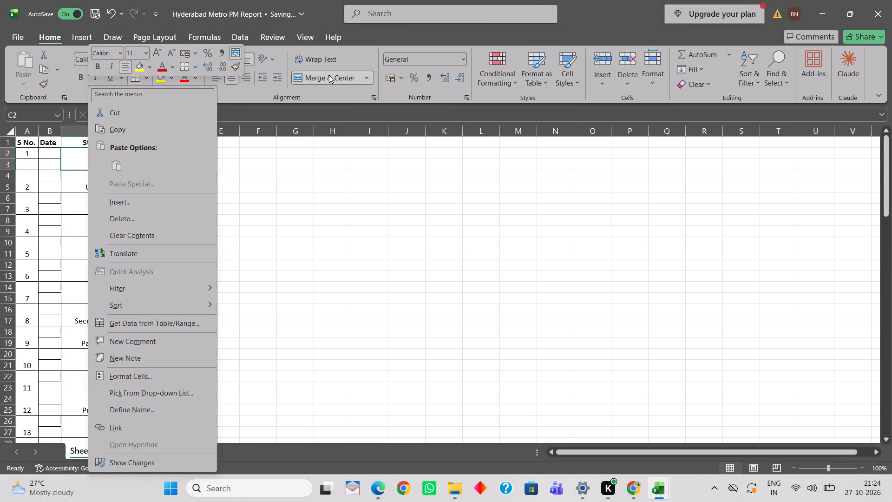
{"action": "left_click", "coordinate": [334, 75]}
{"action": "left_click", "coordinate": [367, 74]}
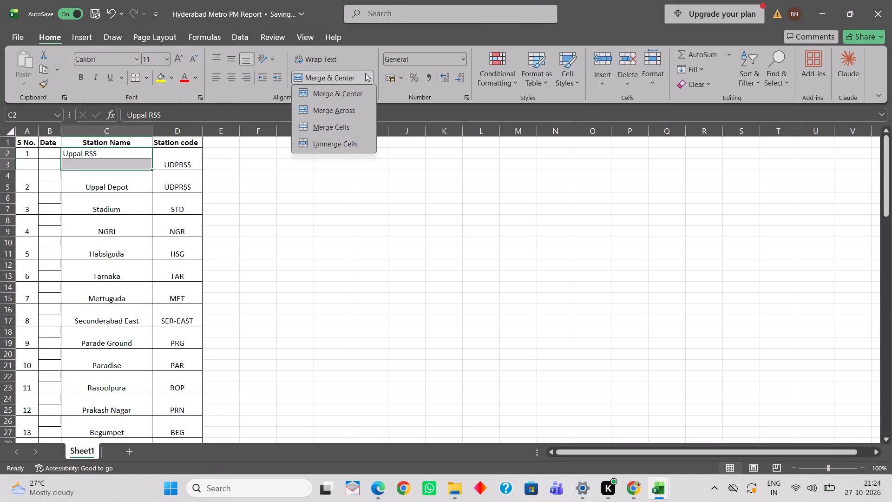
{"action": "left_click", "coordinate": [321, 205]}
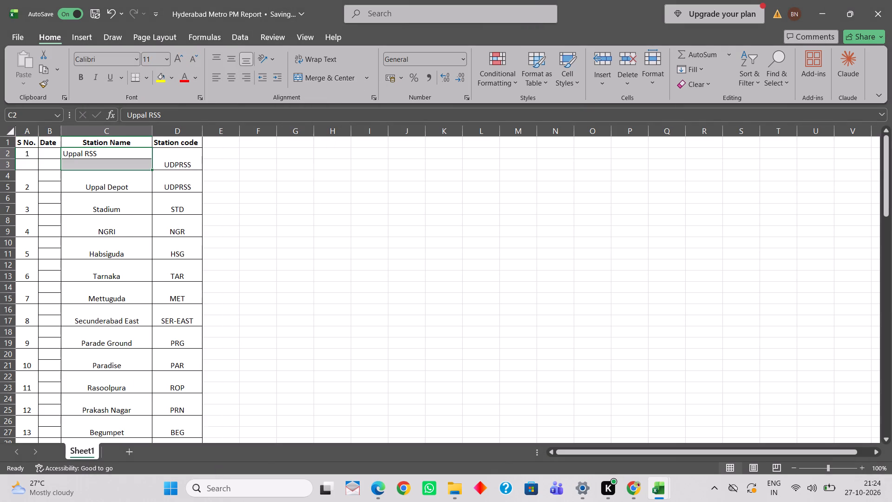
{"action": "left_click", "coordinate": [164, 154]}
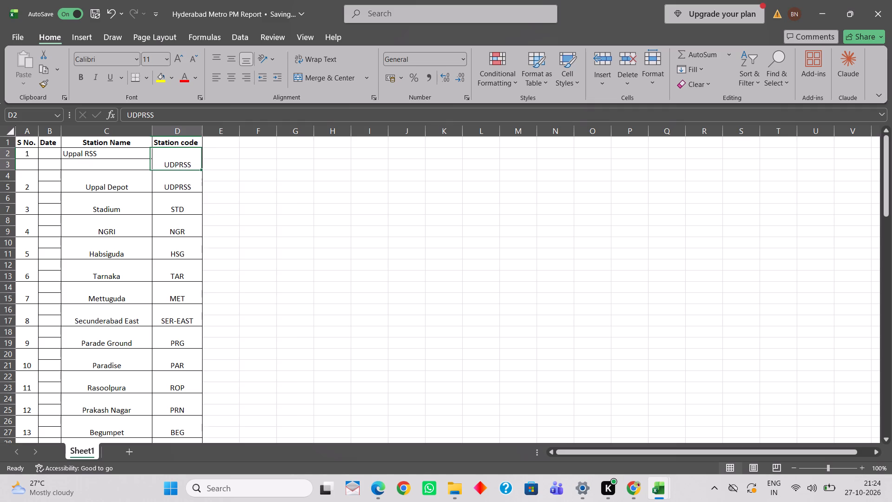
{"action": "right_click", "coordinate": [164, 154]}
{"action": "left_click", "coordinate": [354, 74]}
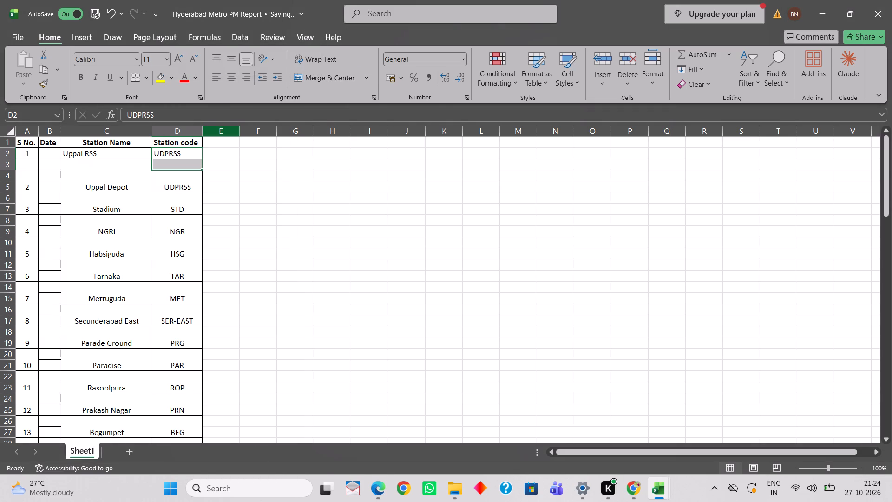
Unmerge the serial number, station name and station code cells of the Uppal Depot entry in rows 4 and 5.
{"action": "left_click", "coordinate": [28, 178]}
{"action": "left_click", "coordinate": [335, 72]}
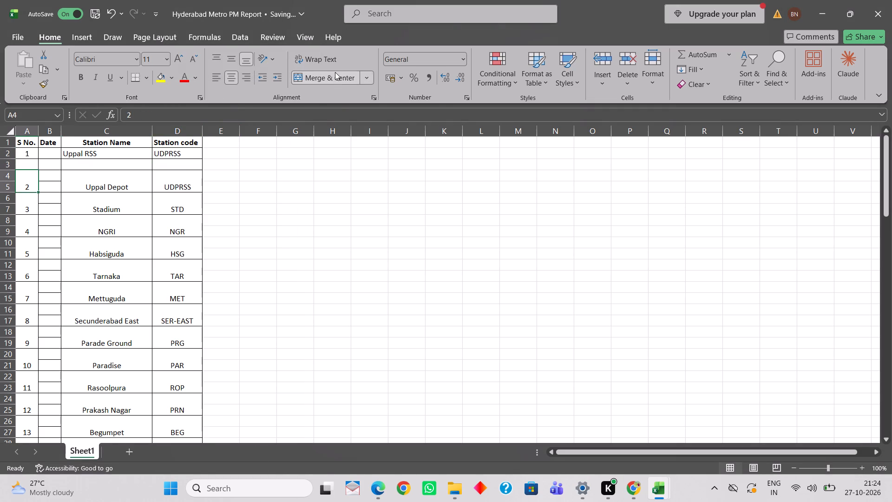
{"action": "left_click", "coordinate": [95, 179]}
{"action": "left_click", "coordinate": [321, 77]}
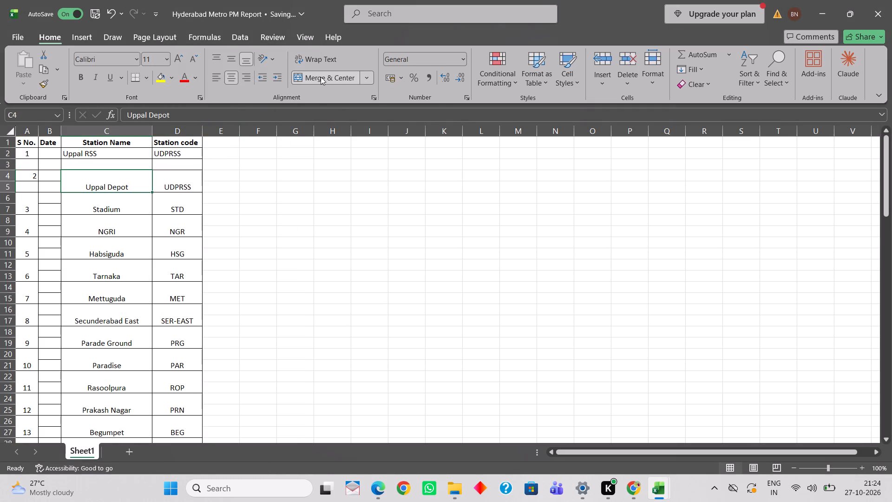
{"action": "left_click", "coordinate": [179, 180]}
{"action": "left_click", "coordinate": [333, 79]}
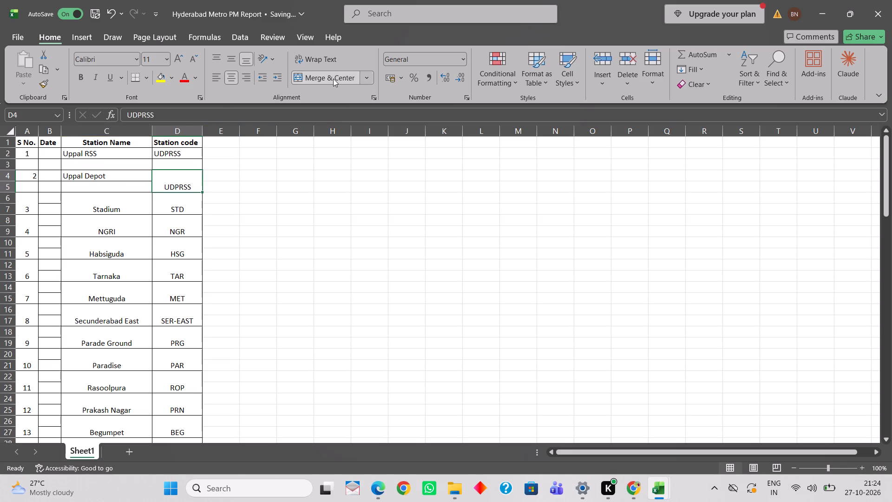
Unmerge the serial number, station name and station code cells of the Stadium entry in rows 6 and 7.
{"action": "left_click", "coordinate": [26, 200]}
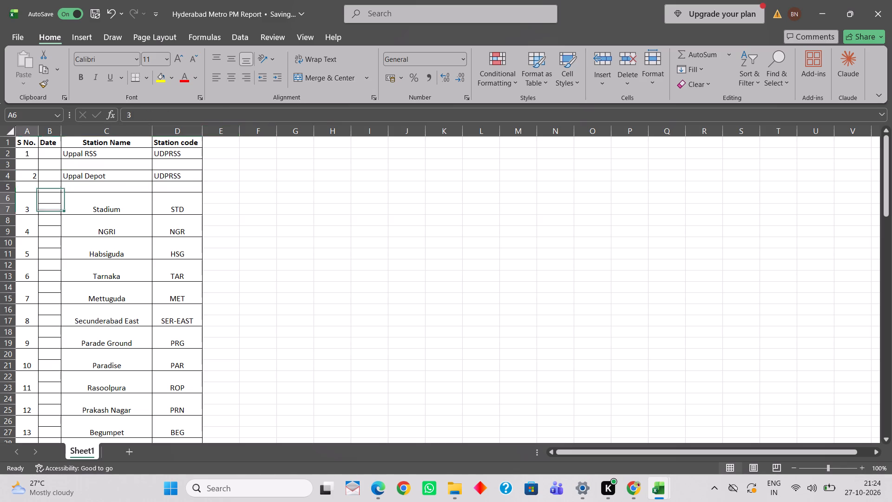
{"action": "left_click", "coordinate": [319, 75]}
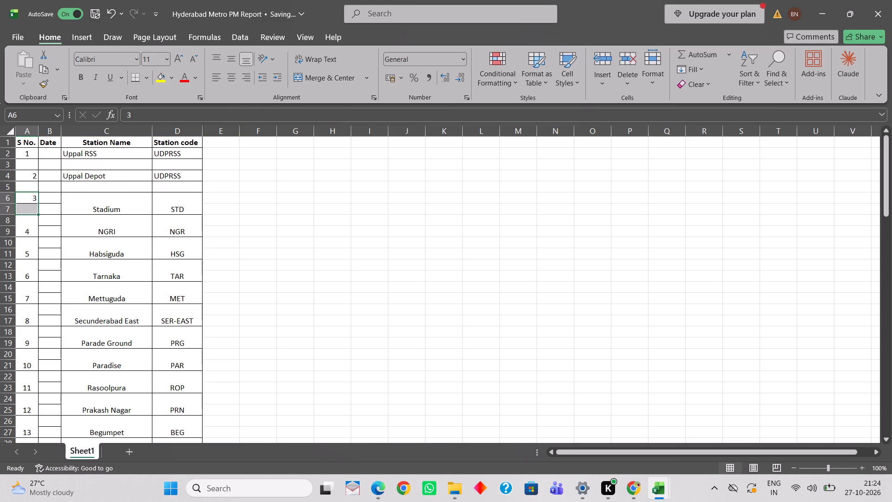
{"action": "left_click", "coordinate": [122, 203]}
{"action": "left_click", "coordinate": [328, 74]}
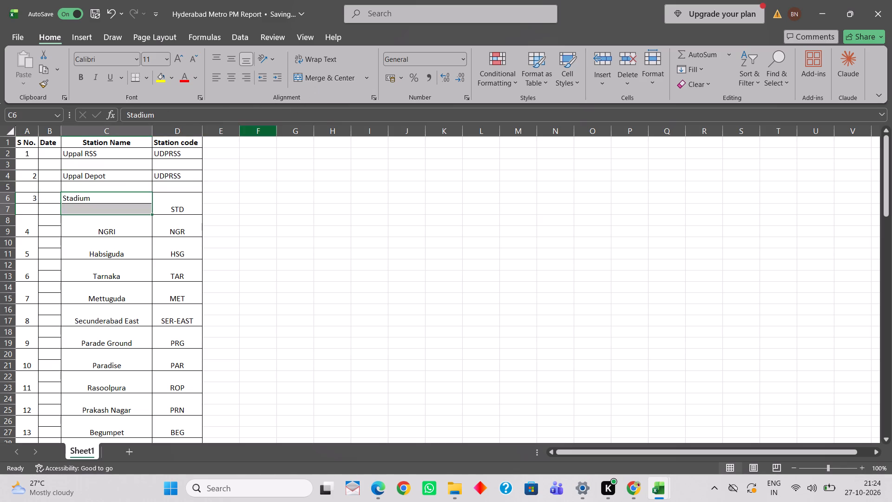
{"action": "left_click", "coordinate": [179, 201]}
{"action": "left_click", "coordinate": [322, 75]}
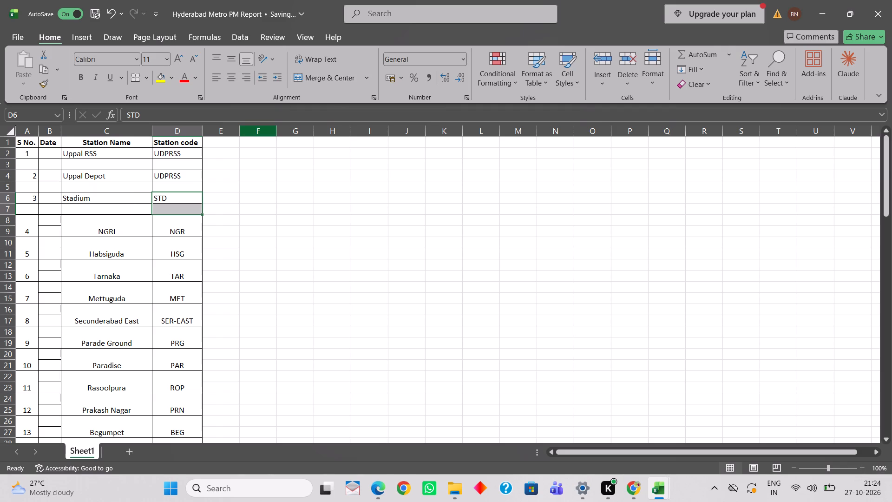
Unmerge the station name, serial number and station code cells of the NGRI entry in rows 8 and 9.
{"action": "left_click", "coordinate": [80, 231]}
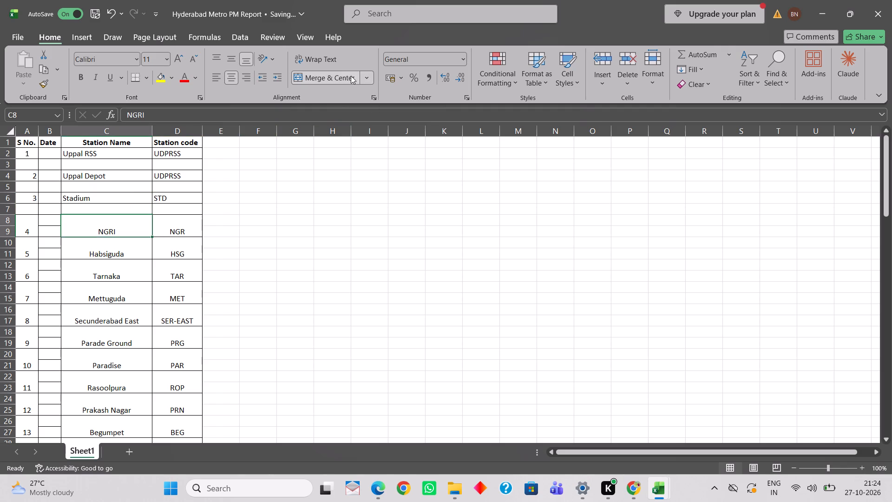
{"action": "left_click", "coordinate": [351, 76]}
{"action": "left_click", "coordinate": [30, 224]}
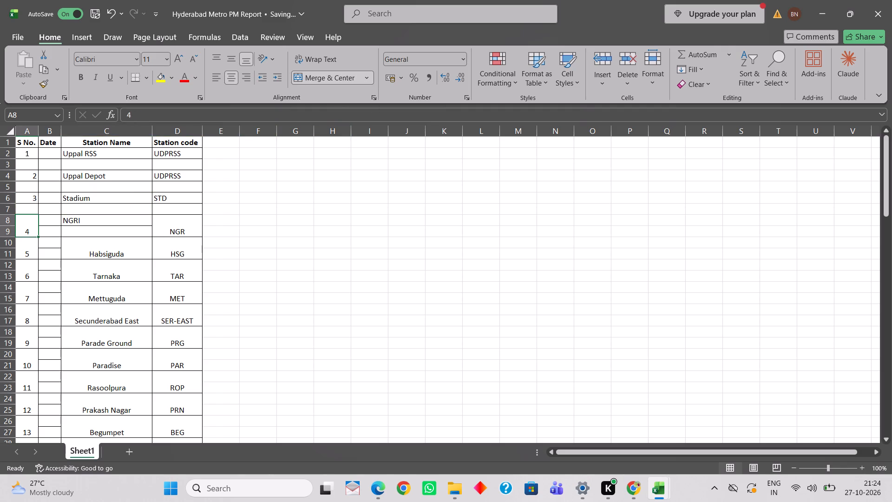
{"action": "left_click", "coordinate": [319, 75]}
{"action": "left_click", "coordinate": [182, 225]}
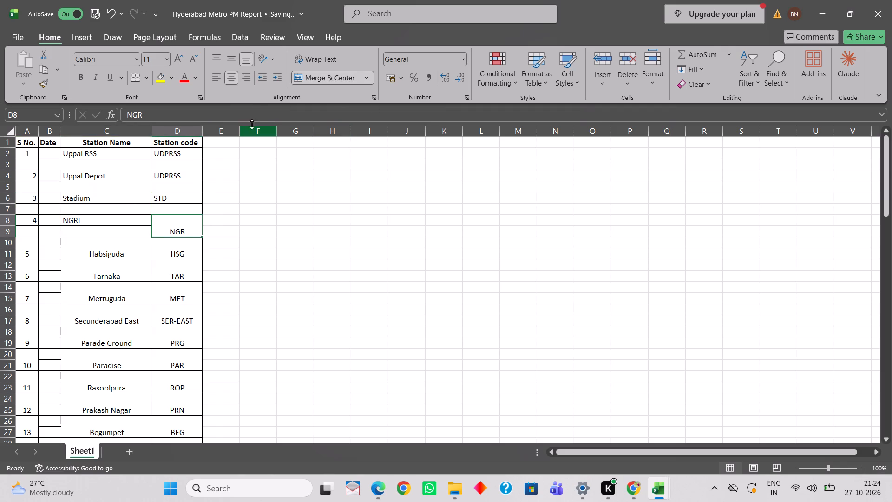
{"action": "left_click", "coordinate": [326, 79]}
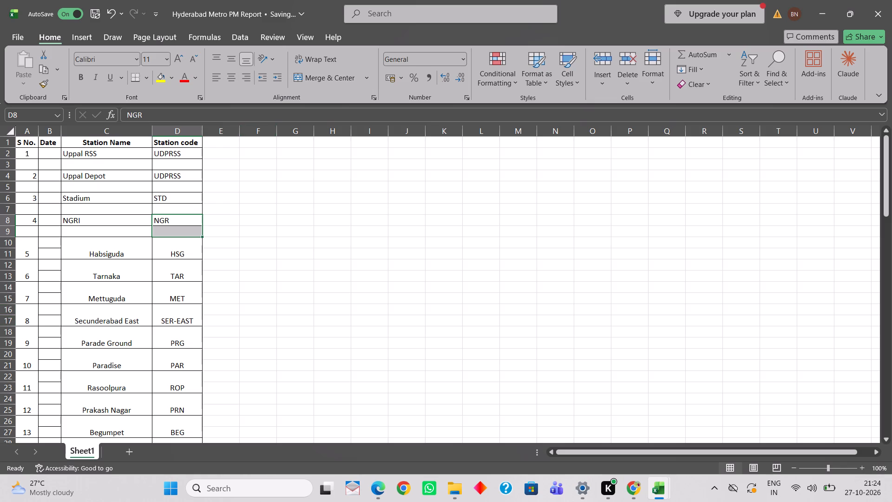
Unmerge the serial number, station name and station code cells of the Habsiguda entry in rows 10 and 11.
{"action": "left_click", "coordinate": [31, 252]}
{"action": "left_click", "coordinate": [330, 78]}
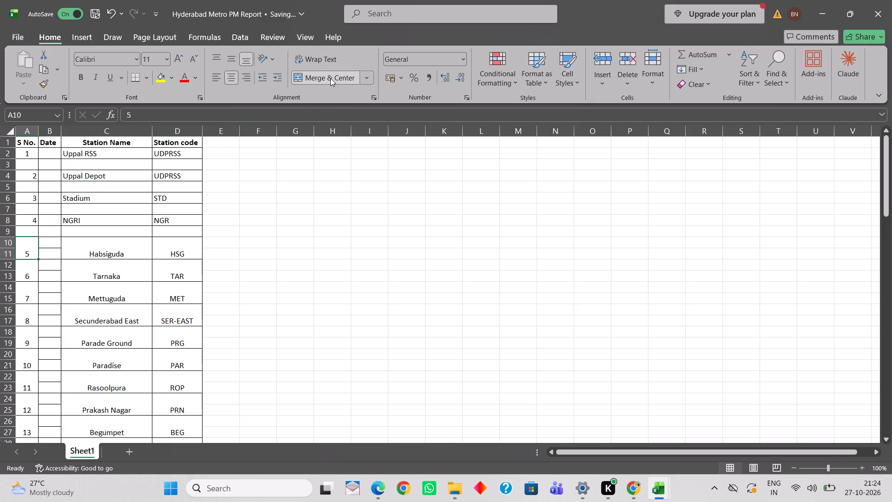
{"action": "left_click", "coordinate": [100, 246]}
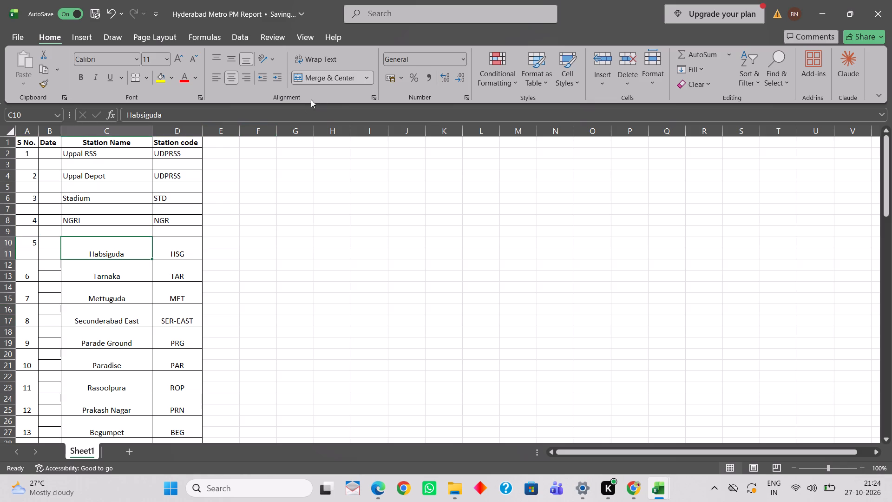
{"action": "left_click", "coordinate": [321, 77]}
{"action": "left_click", "coordinate": [185, 252]}
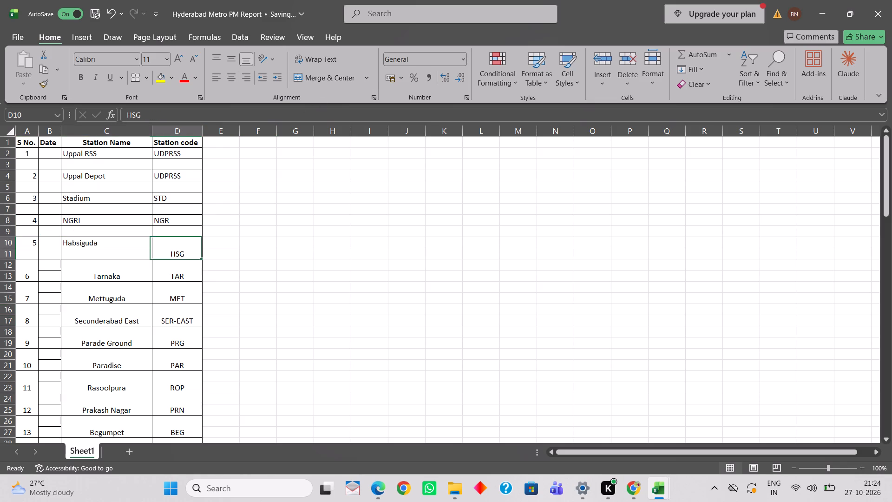
{"action": "left_click", "coordinate": [318, 77]}
Unmerge the serial number, station name and station code cells of the Tarnaka entry in rows 12 and 13.
{"action": "scroll", "coordinate": [118, 307], "scroll_direction": "down", "scroll_amount": 1}
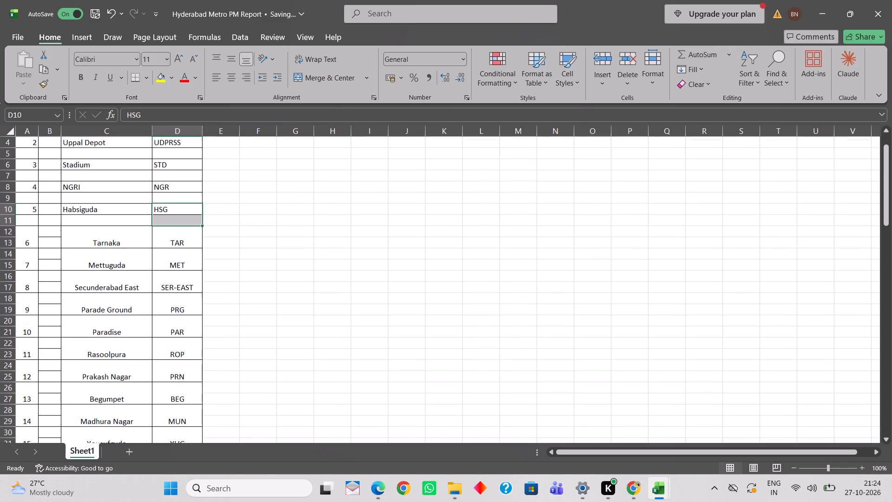
{"action": "left_click", "coordinate": [26, 237]}
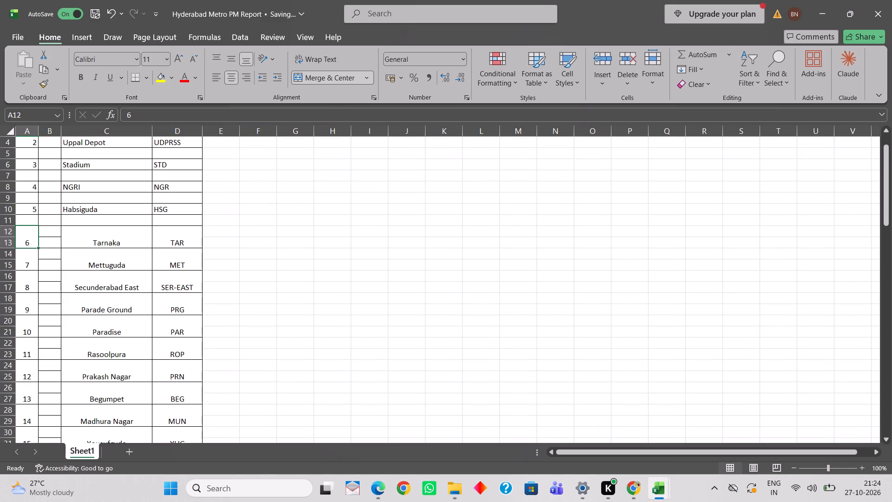
{"action": "left_click", "coordinate": [327, 77]}
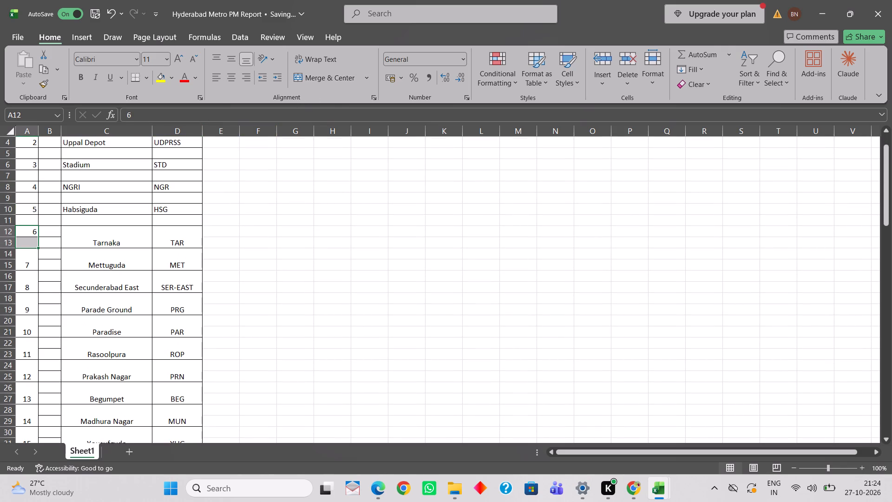
{"action": "left_click", "coordinate": [108, 240]}
{"action": "left_click", "coordinate": [338, 79]}
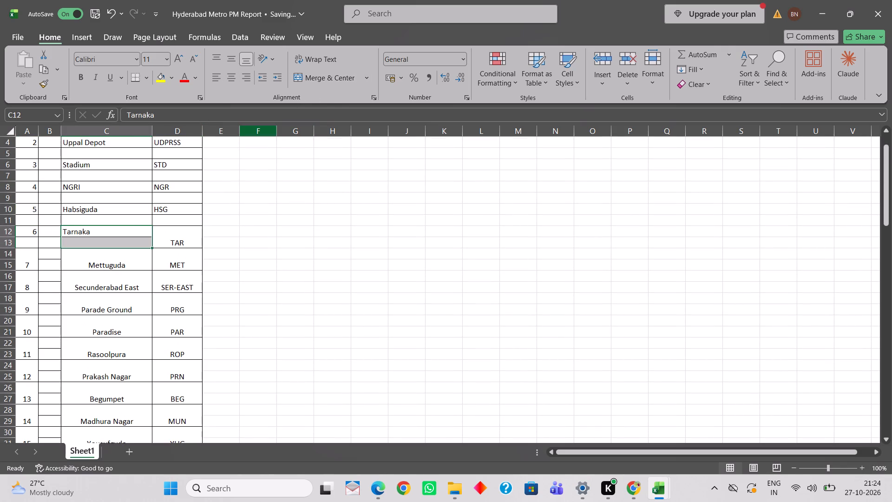
{"action": "left_click", "coordinate": [168, 244]}
{"action": "left_click", "coordinate": [311, 76]}
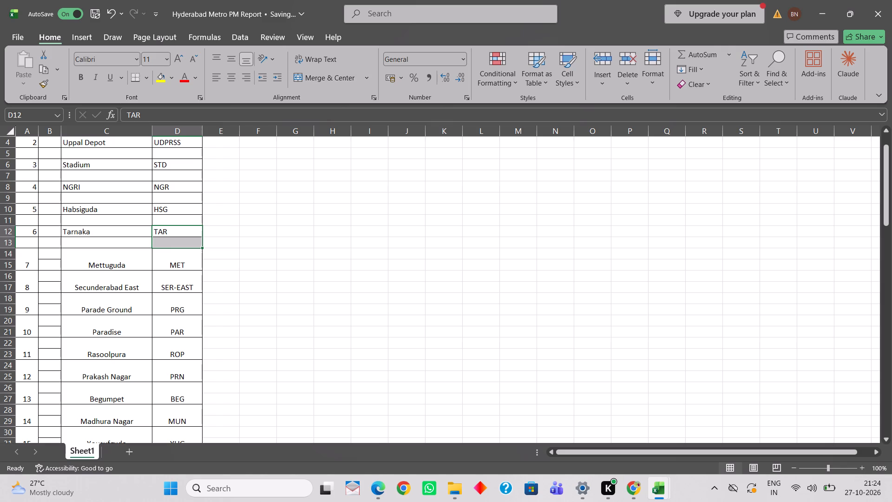
Unmerge the serial number, station name and station code cells of the Mettuguda entry in rows 14 and 15.
{"action": "scroll", "coordinate": [117, 286], "scroll_direction": "down", "scroll_amount": 1}
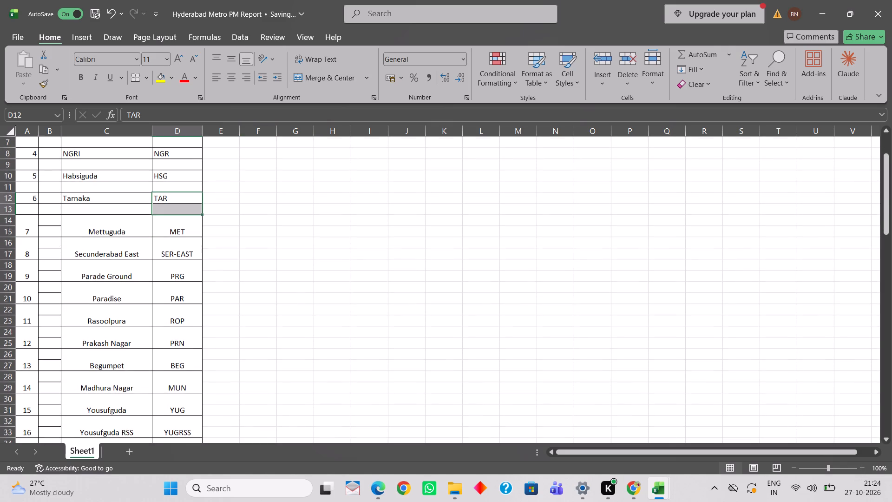
{"action": "left_click", "coordinate": [29, 222]}
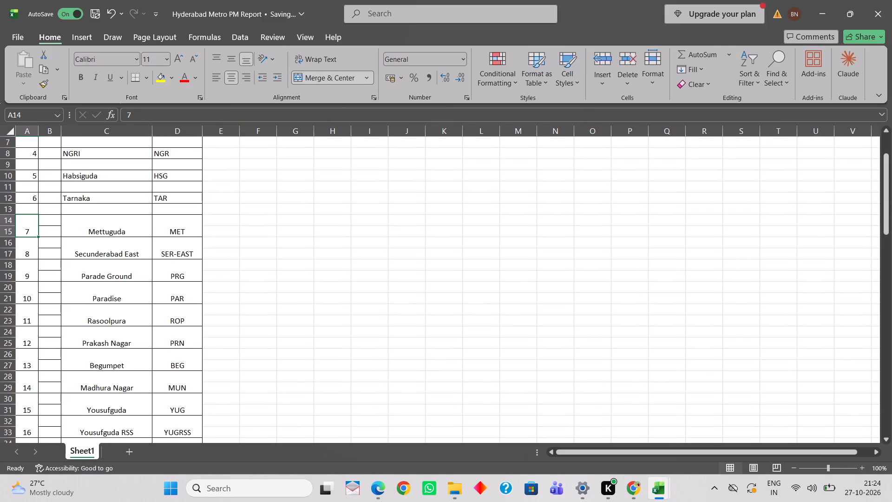
{"action": "left_click", "coordinate": [321, 73]}
{"action": "left_click", "coordinate": [131, 221]}
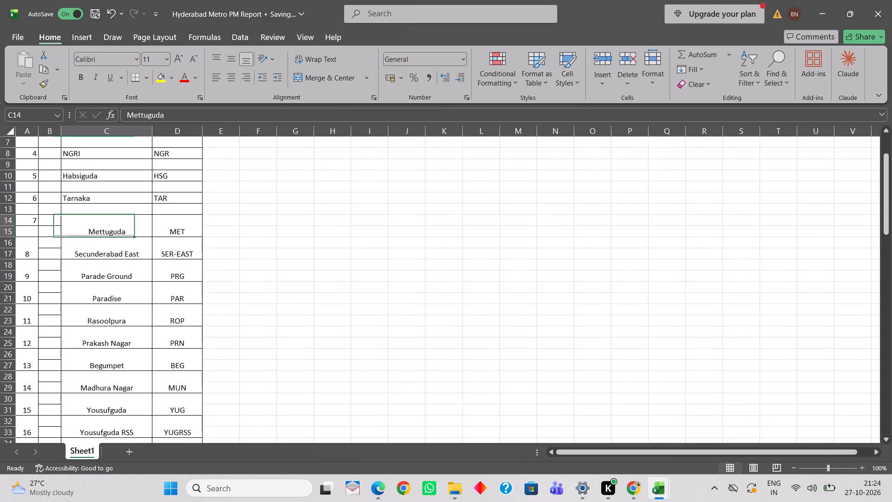
{"action": "left_click", "coordinate": [337, 78]}
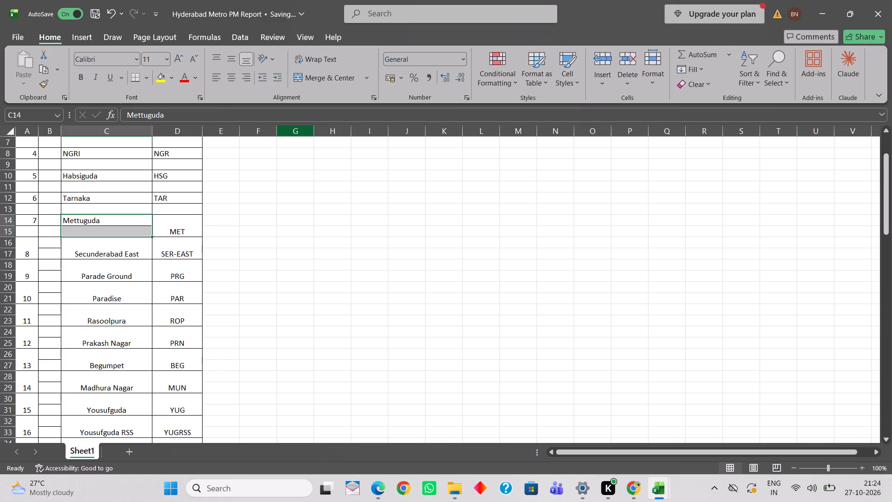
{"action": "left_click", "coordinate": [173, 224]}
{"action": "left_click", "coordinate": [310, 77]}
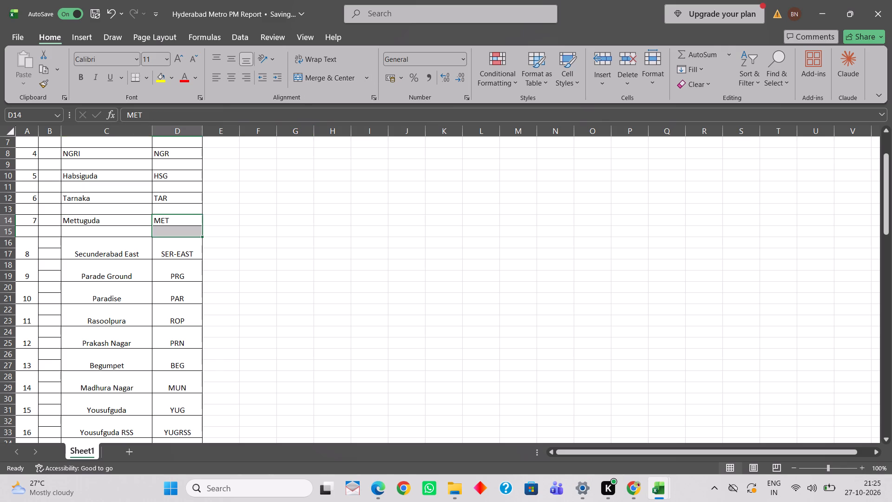
Unmerge the serial number, station name and station code cells of the Secunderabad East entry in rows 16 and 17.
{"action": "left_click", "coordinate": [27, 249]}
{"action": "left_click", "coordinate": [342, 75]}
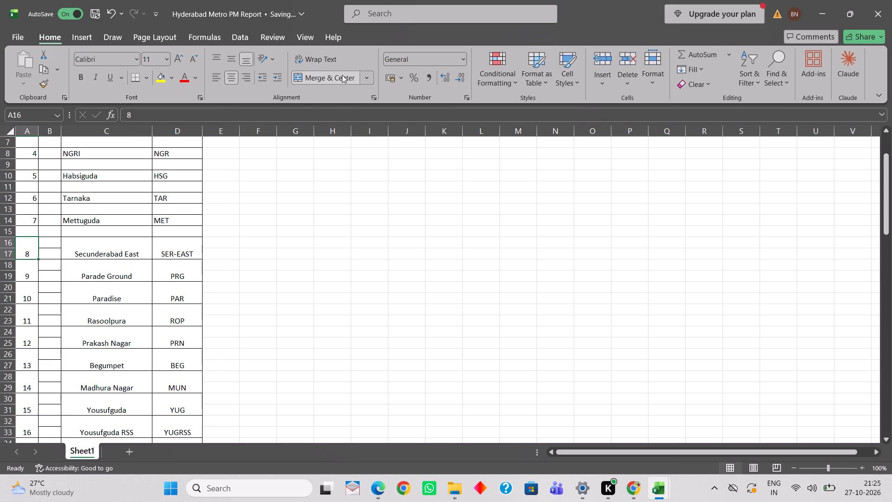
{"action": "left_click", "coordinate": [112, 248]}
{"action": "left_click", "coordinate": [318, 76]}
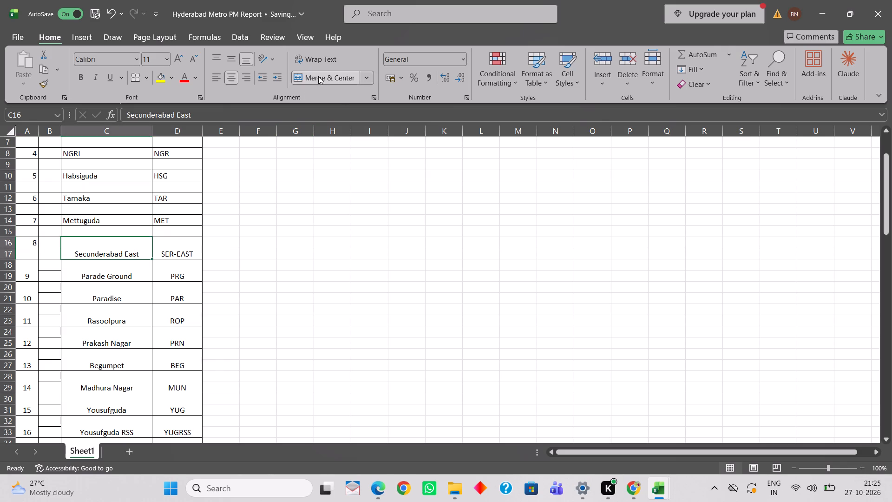
{"action": "left_click", "coordinate": [176, 240]}
{"action": "left_click", "coordinate": [320, 74]}
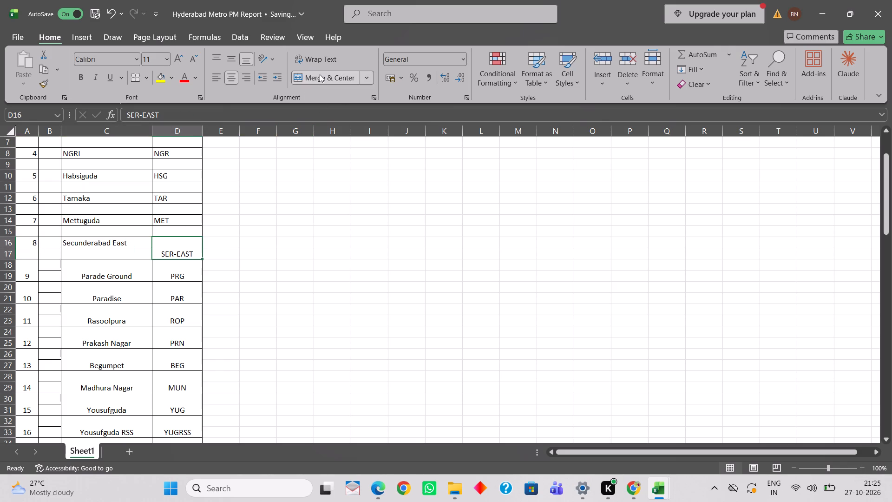
Unmerge the serial number, station name and station code cells of the Parade Ground entry in rows 18 and 19.
{"action": "left_click", "coordinate": [26, 266]}
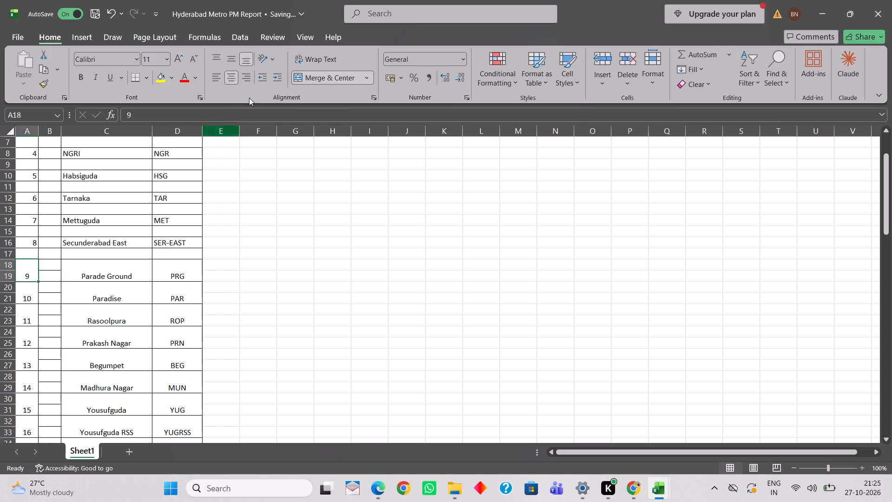
{"action": "left_click", "coordinate": [317, 79]}
{"action": "left_click", "coordinate": [126, 271]}
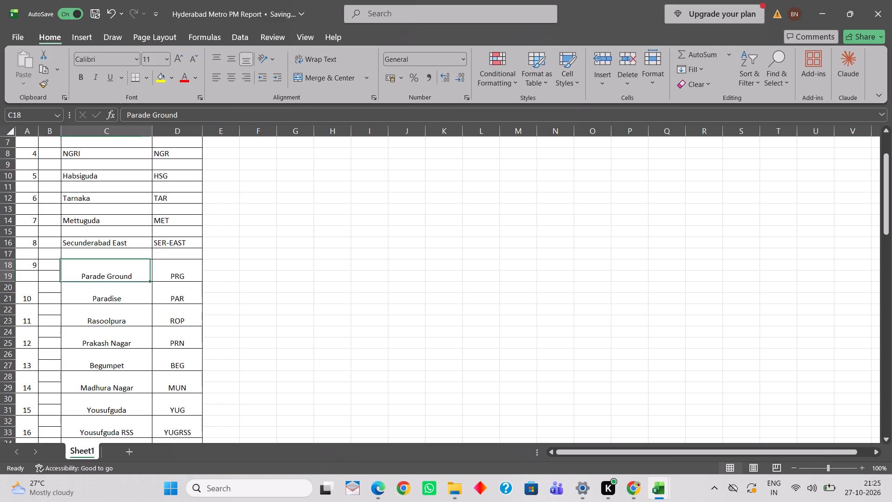
{"action": "left_click", "coordinate": [312, 73]}
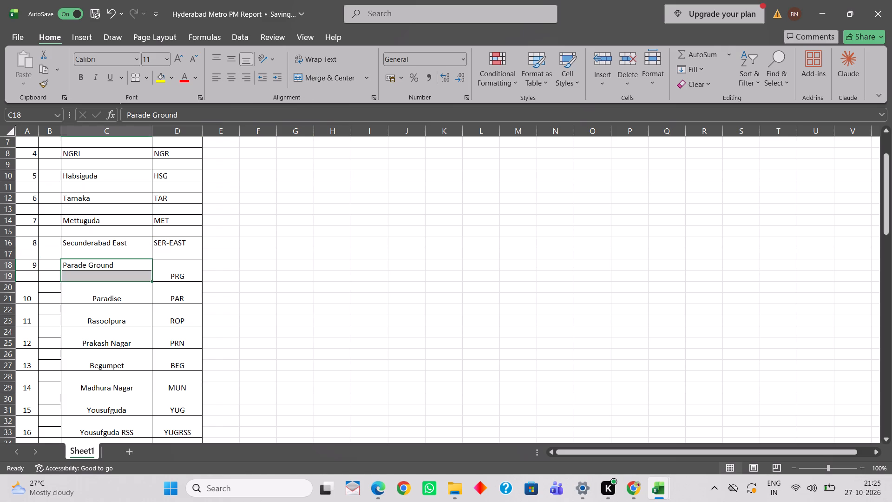
{"action": "left_click", "coordinate": [195, 264]}
{"action": "left_click", "coordinate": [336, 76]}
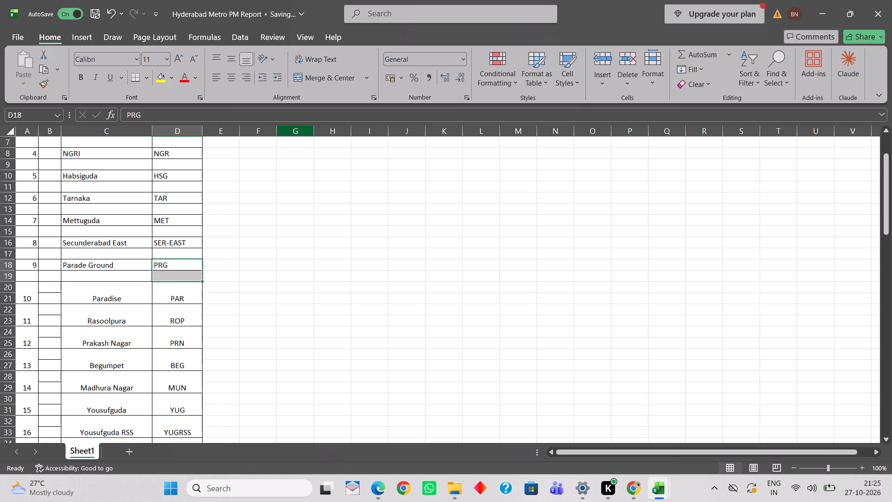
Unmerge the serial number, station name and station code cells of the Paradise entry in rows 20 and 21.
{"action": "left_click", "coordinate": [33, 290]}
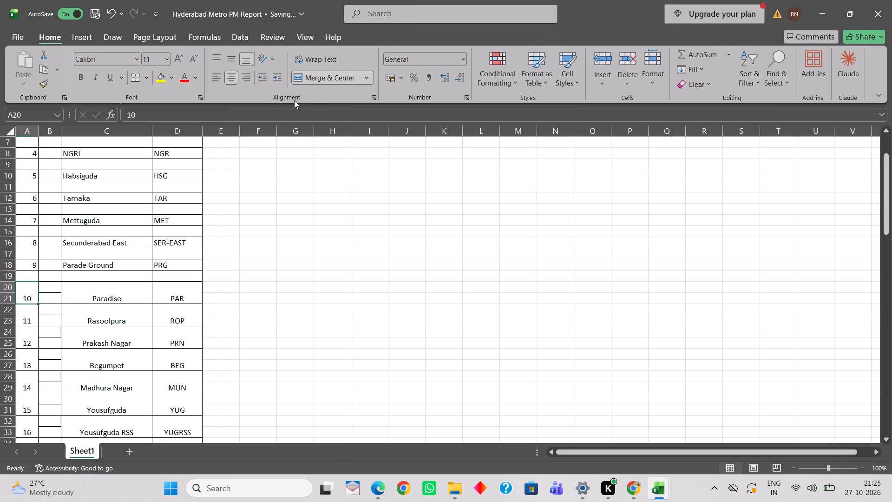
{"action": "left_click", "coordinate": [327, 73]}
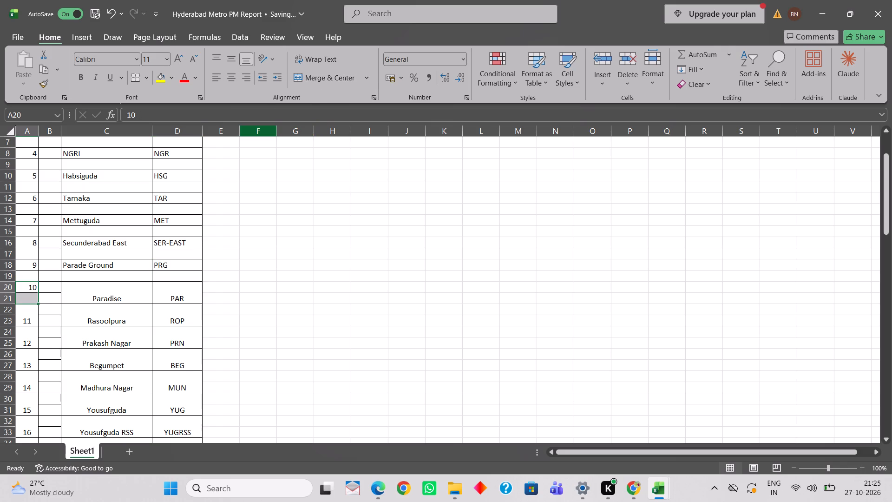
{"action": "left_click", "coordinate": [91, 292]}
{"action": "left_click", "coordinate": [339, 78]}
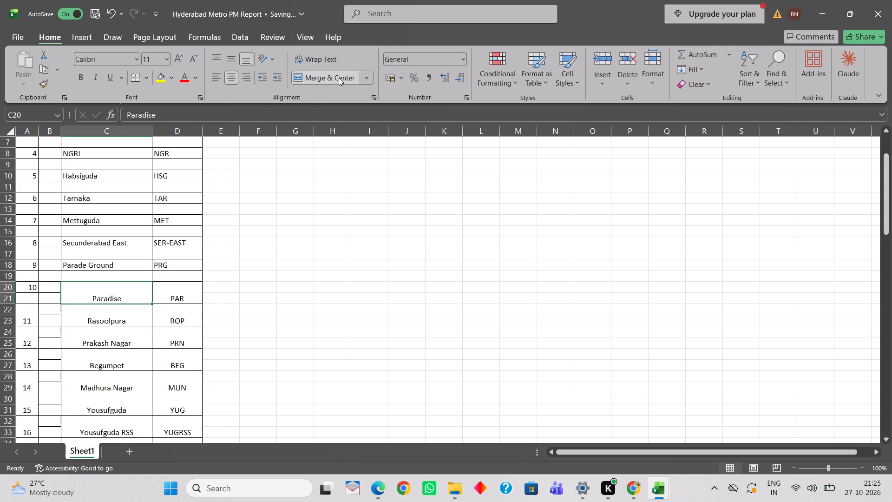
{"action": "left_click", "coordinate": [160, 297]}
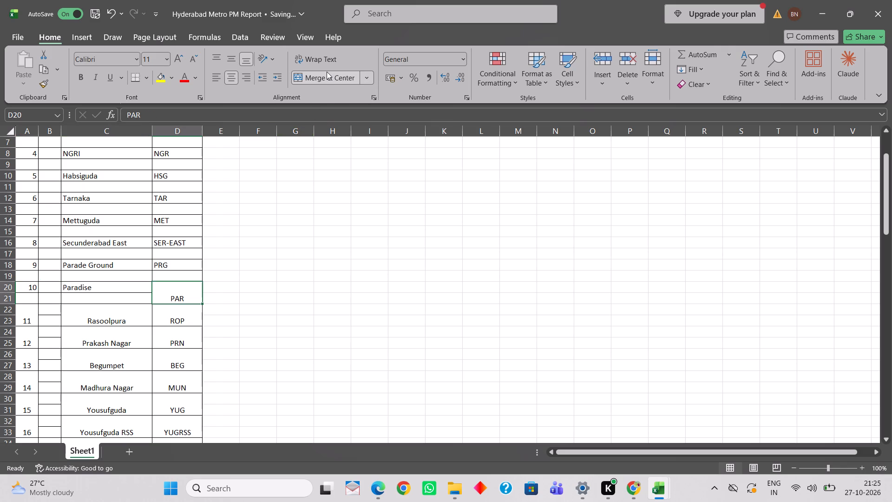
{"action": "left_click", "coordinate": [327, 73]}
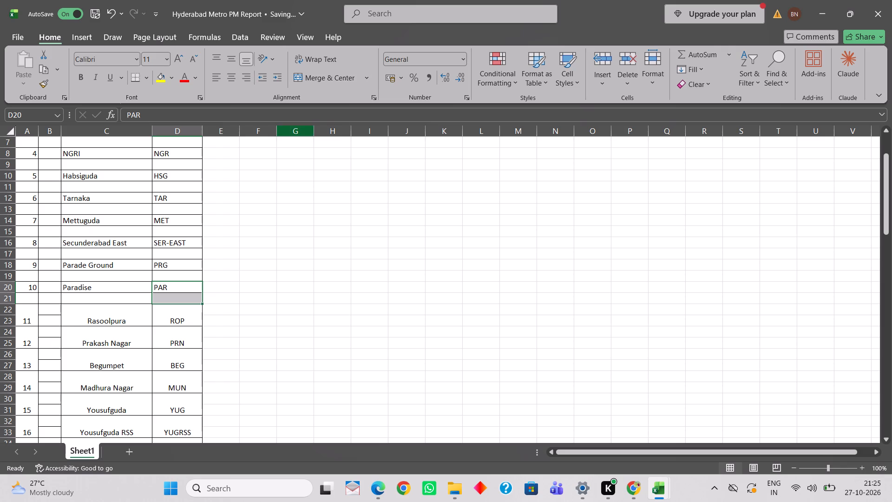
Unmerge the serial number, station name and station code cells of the Rasoolpura entry in rows 22 and 23.
{"action": "left_click", "coordinate": [26, 311]}
{"action": "left_click", "coordinate": [340, 76]}
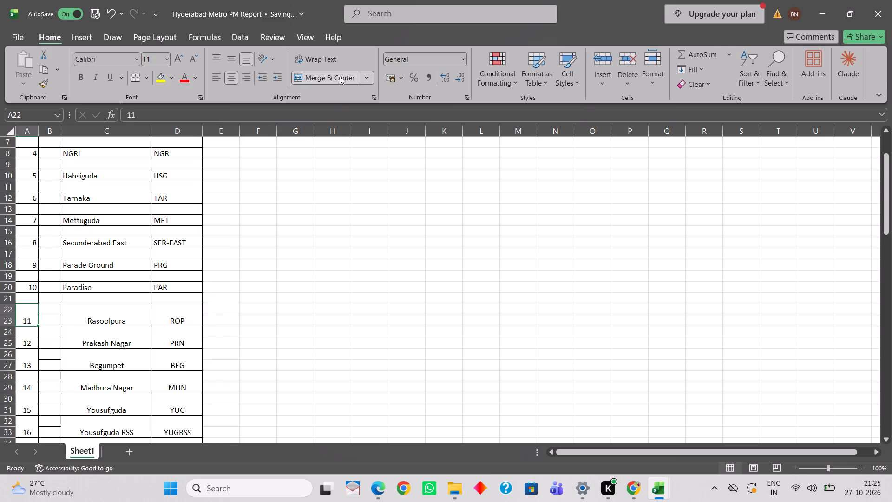
{"action": "left_click", "coordinate": [116, 314]}
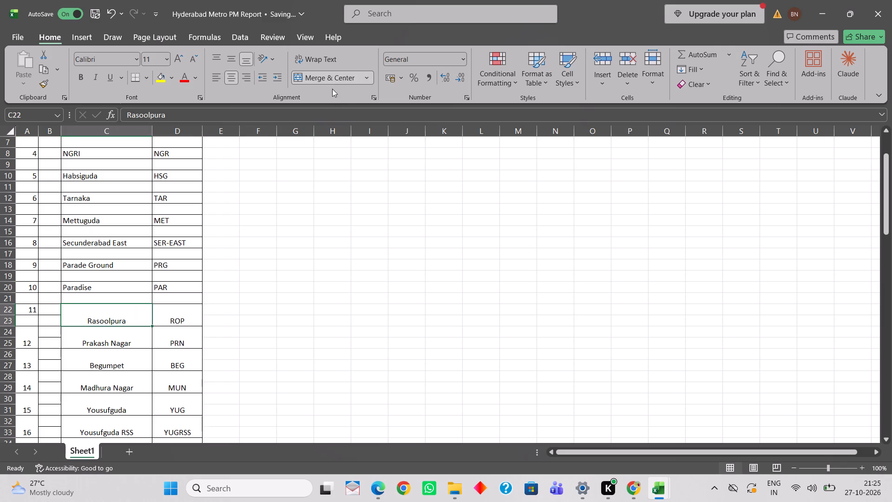
{"action": "left_click", "coordinate": [330, 78]}
{"action": "left_click", "coordinate": [185, 313]}
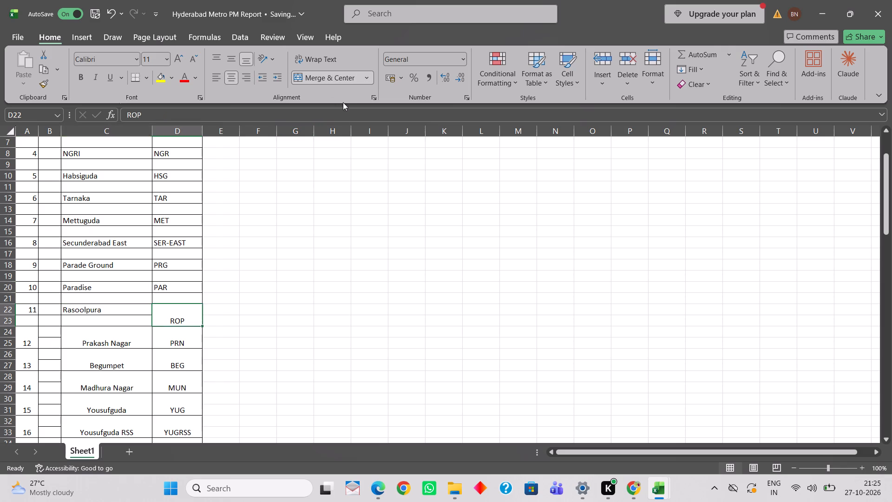
{"action": "left_click", "coordinate": [339, 79]}
Unmerge the serial number, station name and station code cells of the Prakash Nagar entry in rows 24 and 25.
{"action": "scroll", "coordinate": [241, 324], "scroll_direction": "down", "scroll_amount": 2}
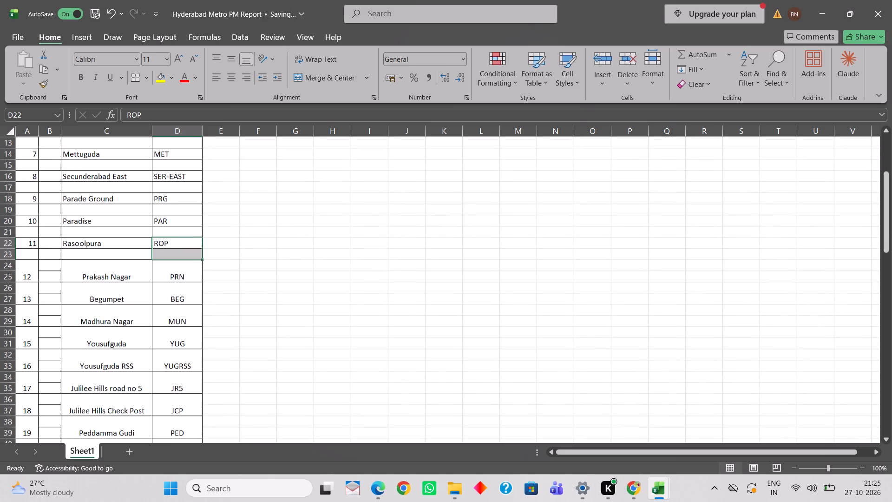
{"action": "scroll", "coordinate": [89, 317], "scroll_direction": "down", "scroll_amount": 1}
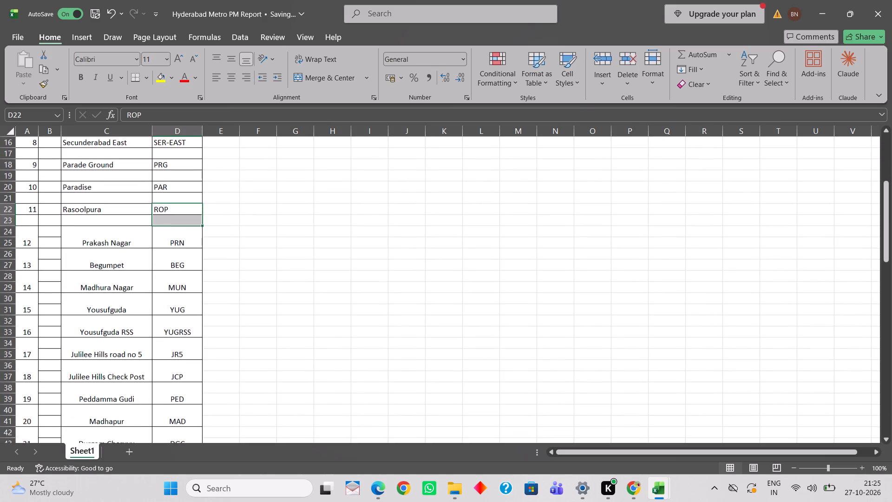
{"action": "left_click", "coordinate": [28, 237]}
{"action": "left_click", "coordinate": [323, 76]}
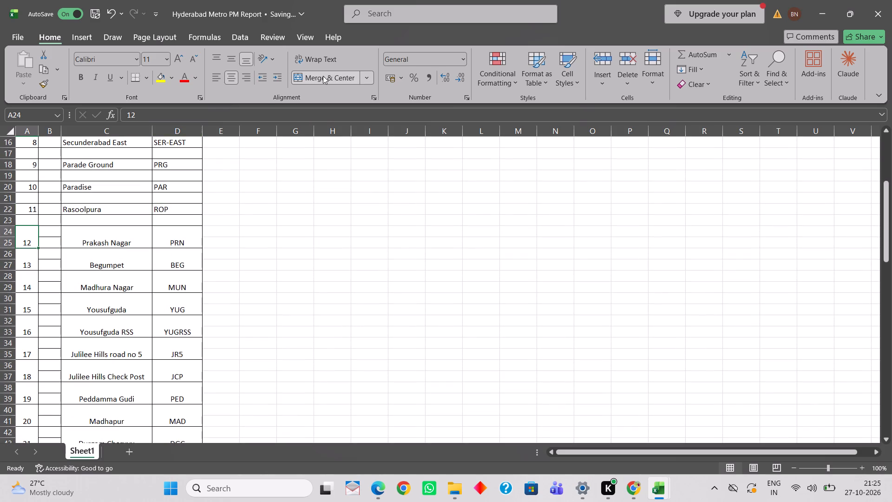
{"action": "left_click", "coordinate": [120, 234]}
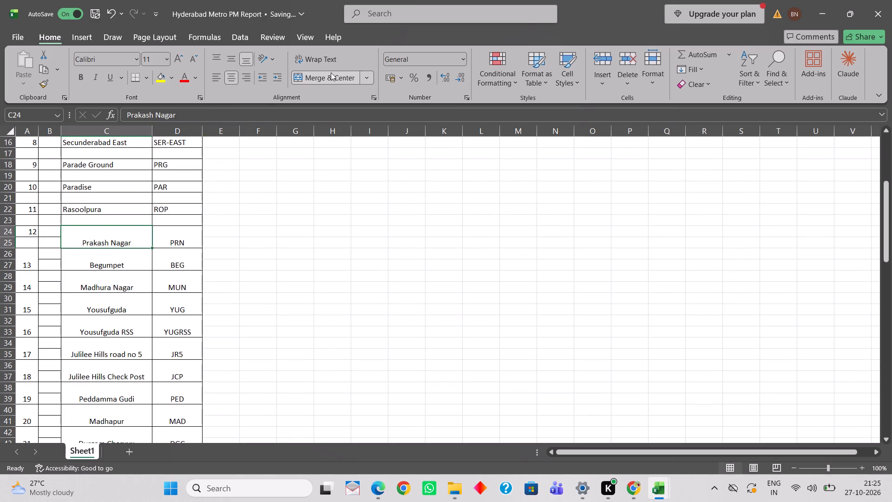
{"action": "left_click", "coordinate": [331, 73]}
{"action": "left_click", "coordinate": [181, 232]}
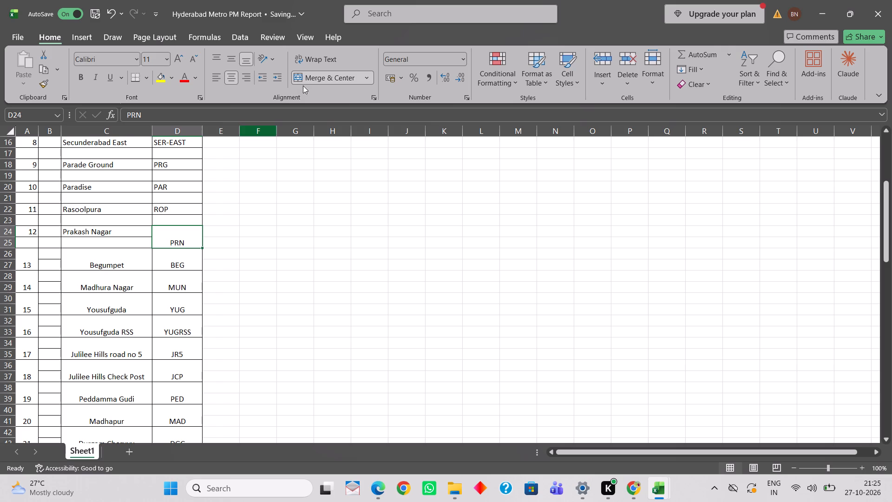
{"action": "left_click", "coordinate": [322, 73]}
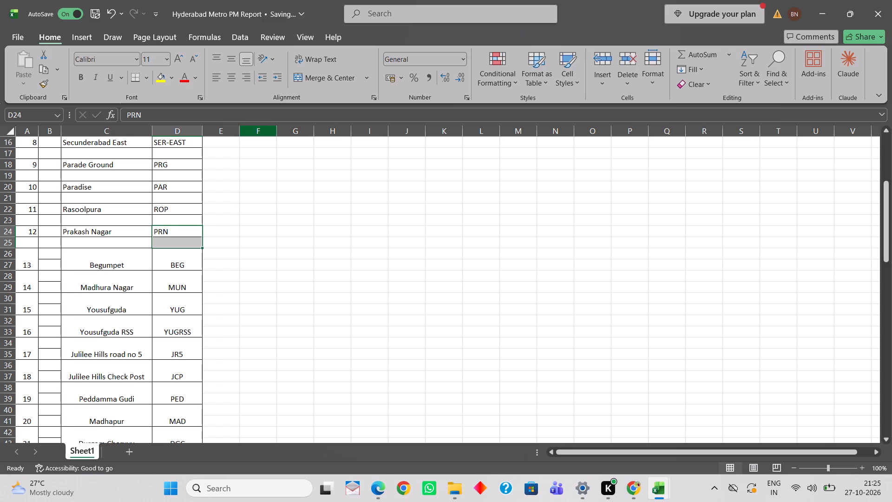
Unmerge the serial number, station name and station code cells of the Begumpet entry in rows 26 and 27.
{"action": "left_click", "coordinate": [24, 255]}
{"action": "left_click", "coordinate": [332, 76]}
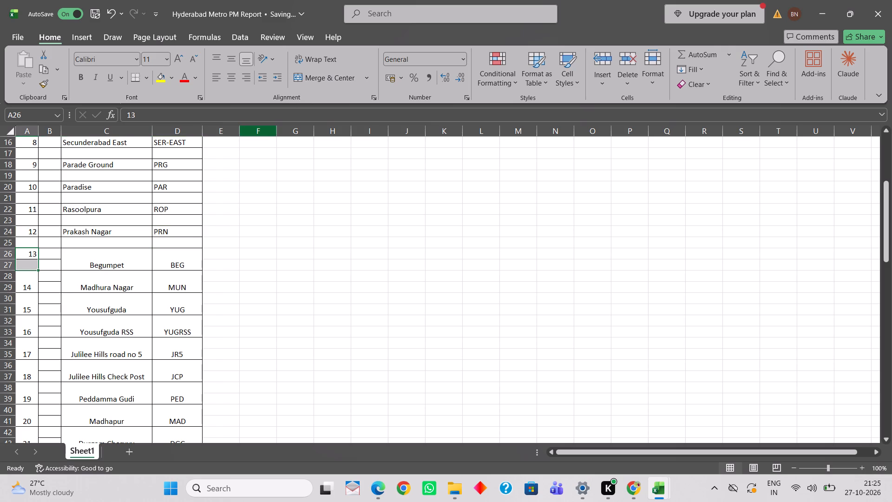
{"action": "left_click", "coordinate": [106, 253]}
{"action": "left_click", "coordinate": [333, 79]}
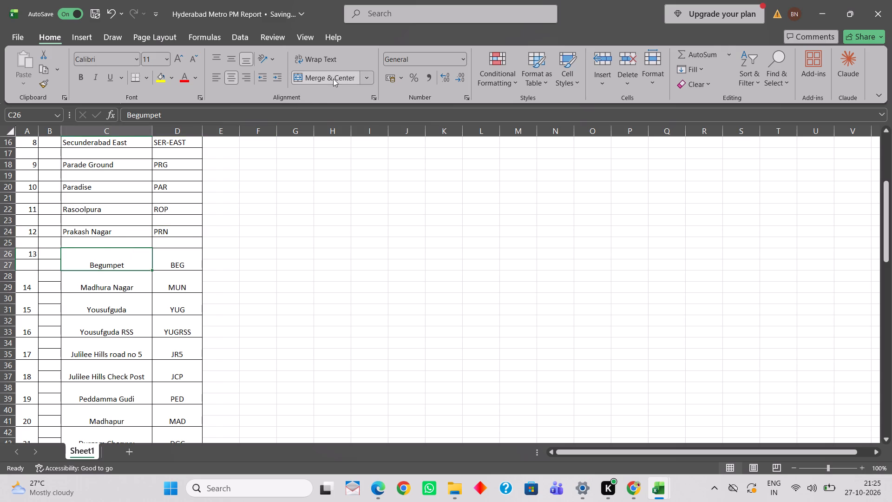
{"action": "left_click", "coordinate": [180, 256]}
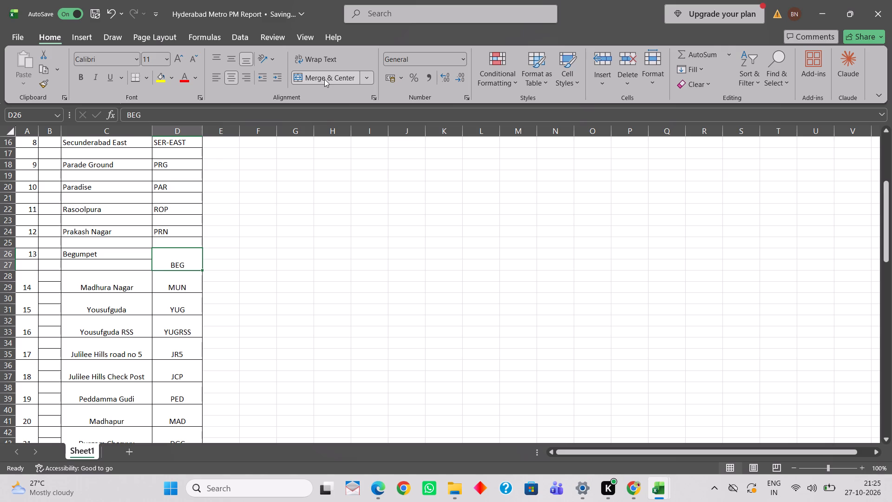
{"action": "left_click", "coordinate": [324, 79]}
Unmerge the serial number, station name and station code cells of the Madhura Nagar entry in rows 28 and 29.
{"action": "left_click", "coordinate": [27, 284]}
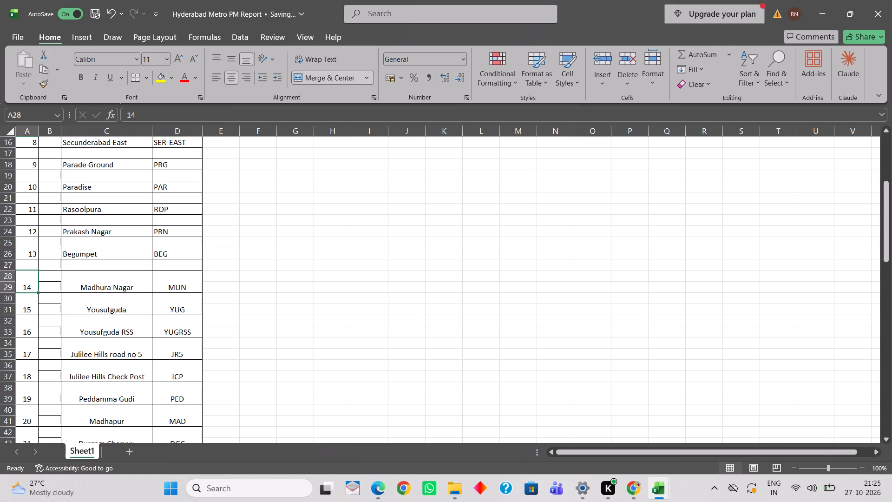
{"action": "left_click", "coordinate": [325, 73]}
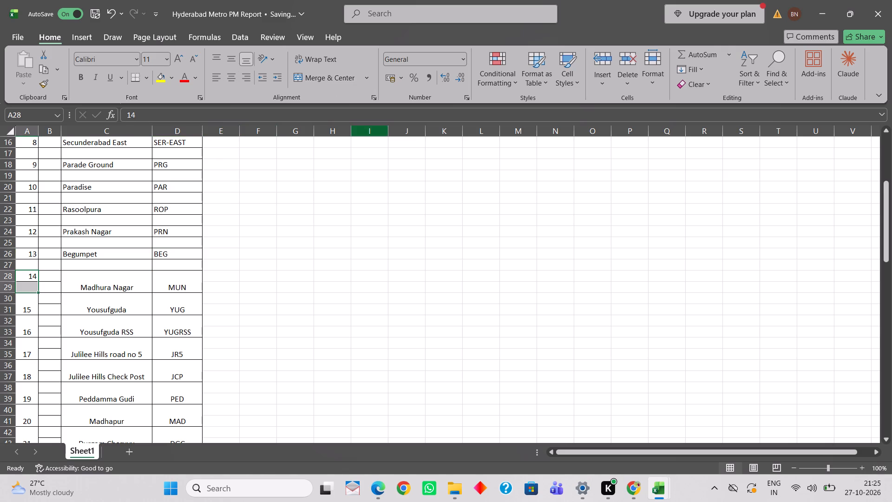
{"action": "left_click", "coordinate": [134, 280]}
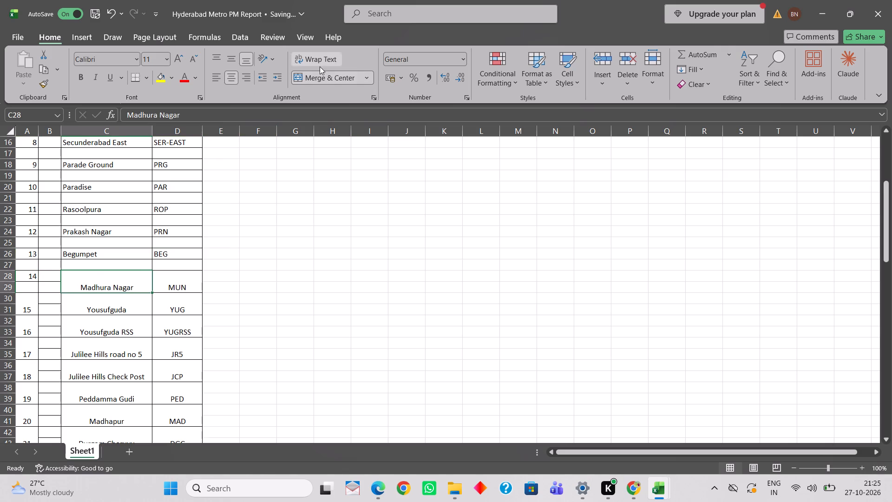
{"action": "left_click", "coordinate": [319, 78]}
{"action": "left_click", "coordinate": [176, 274]}
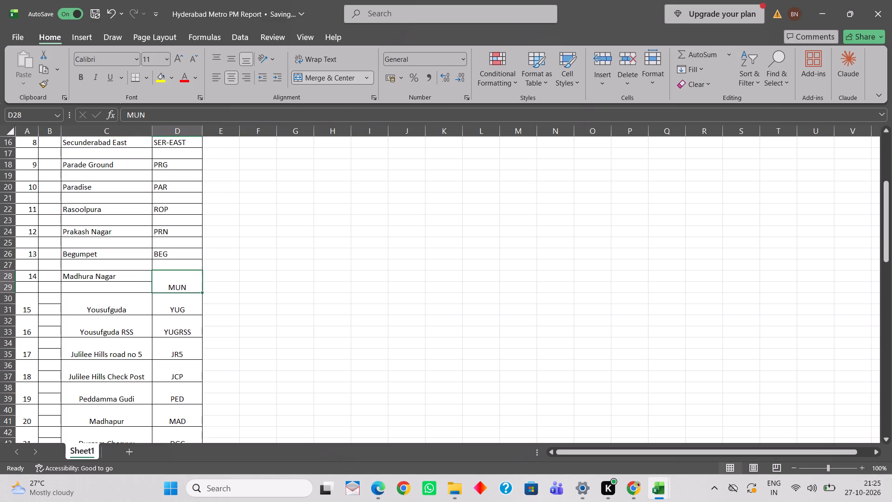
{"action": "left_click", "coordinate": [332, 74]}
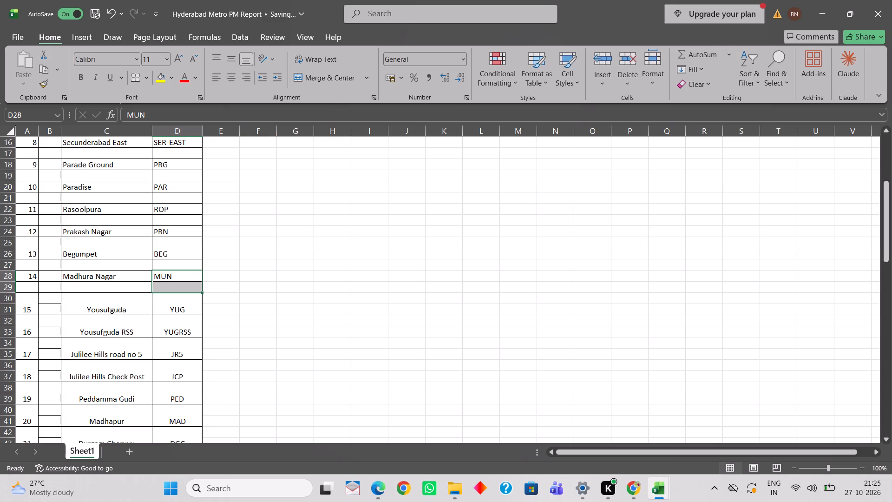
Unmerge the serial number, station name and station code cells of the Yousufguda entry in rows 30 and 31.
{"action": "left_click", "coordinate": [29, 300]}
{"action": "left_click", "coordinate": [327, 74]}
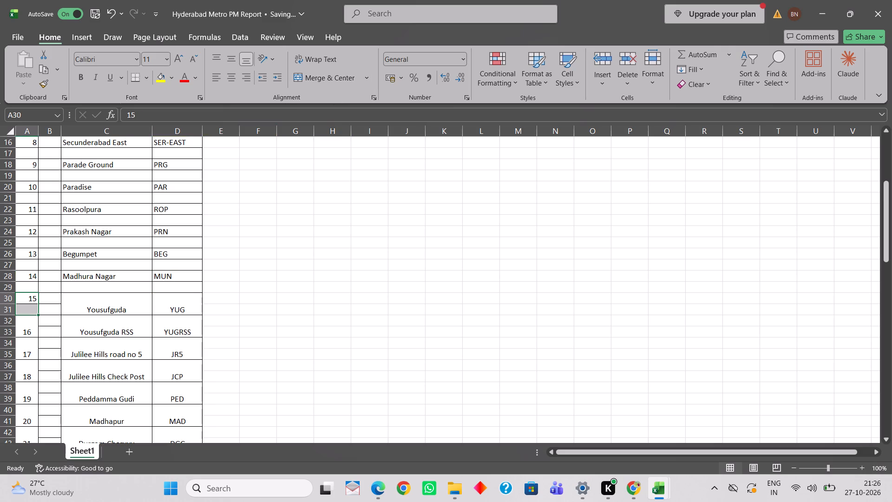
{"action": "left_click", "coordinate": [89, 305]}
{"action": "left_click", "coordinate": [315, 77]}
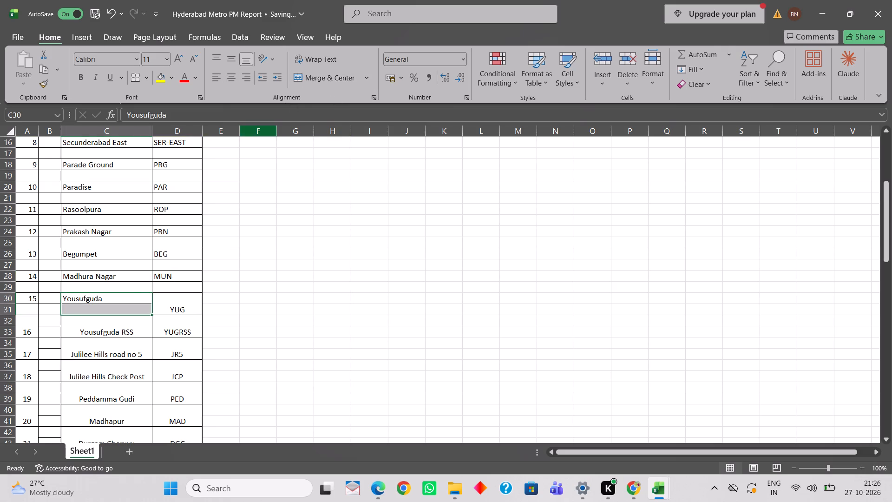
{"action": "left_click", "coordinate": [178, 302]}
{"action": "left_click", "coordinate": [312, 81]}
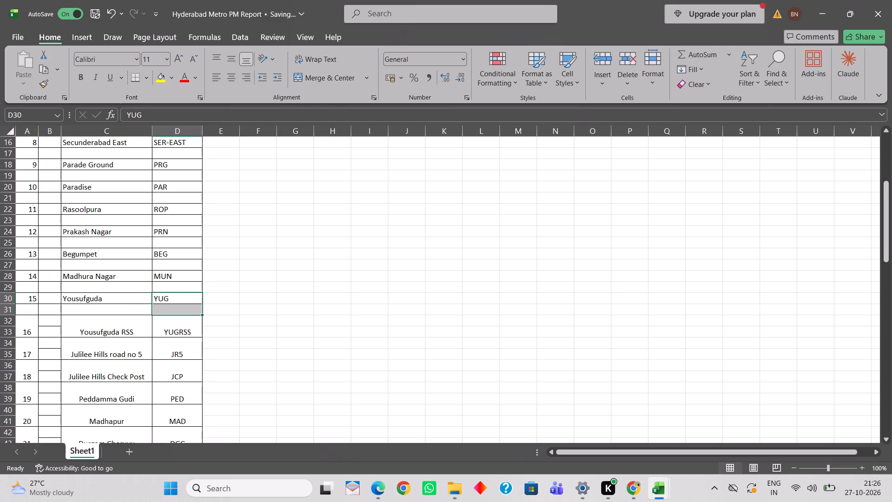
Unmerge the serial number, station name and station code cells of the Yousufguda RSS entry in rows 32 and 33.
{"action": "left_click", "coordinate": [29, 325]}
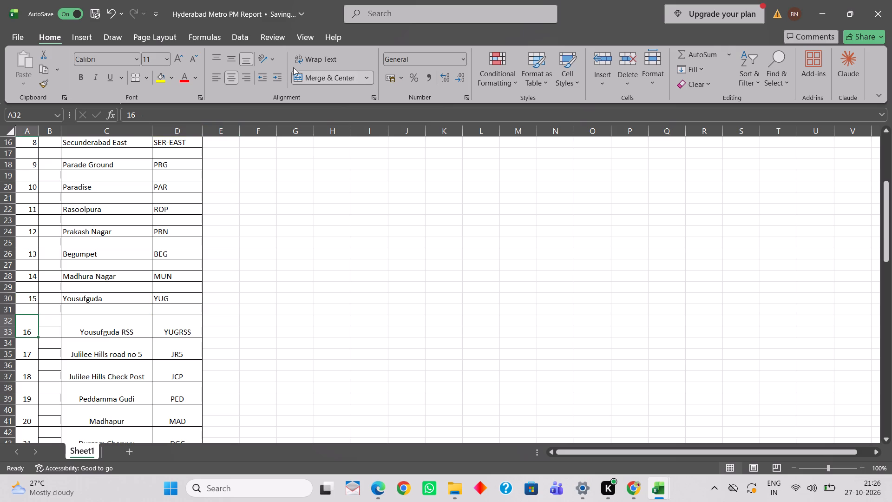
{"action": "left_click", "coordinate": [315, 81]}
{"action": "left_click", "coordinate": [138, 328]}
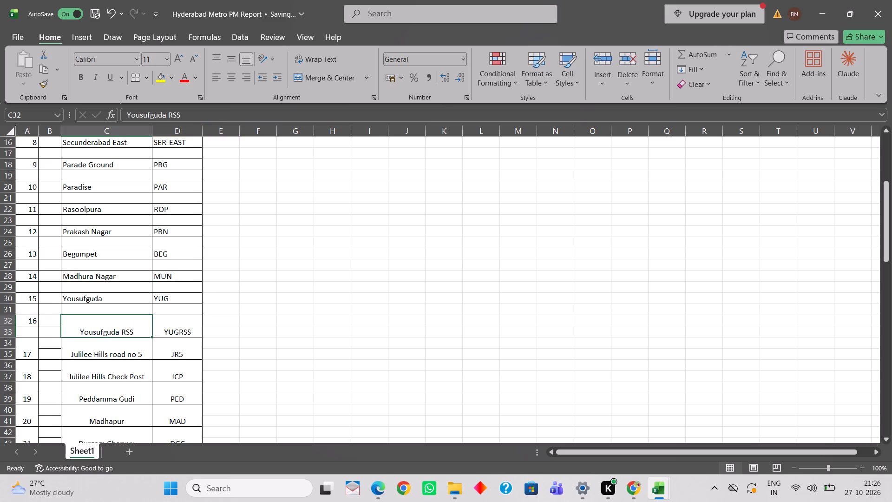
{"action": "left_click", "coordinate": [317, 75]}
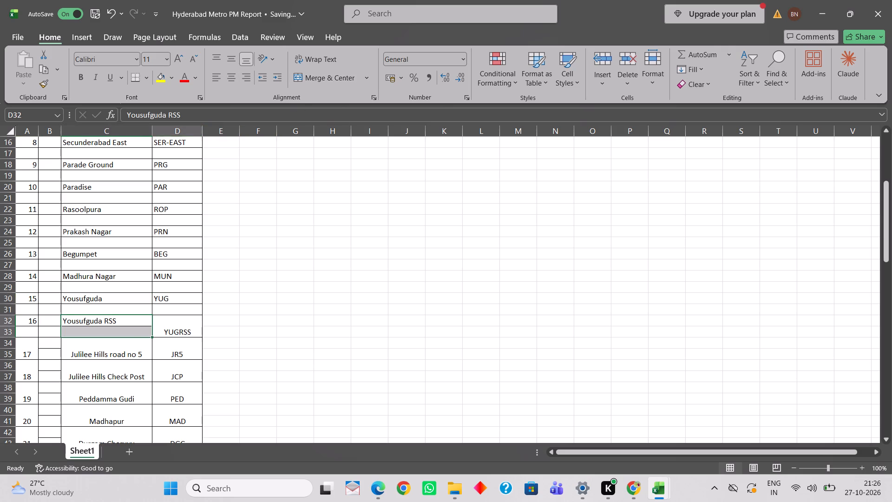
{"action": "left_click", "coordinate": [188, 328]}
{"action": "left_click", "coordinate": [329, 74]}
Unmerge the serial number, station name and station code cells of the Julilee Hills road no 5 entry in rows 34 and 35.
{"action": "scroll", "coordinate": [134, 303], "scroll_direction": "down", "scroll_amount": 3}
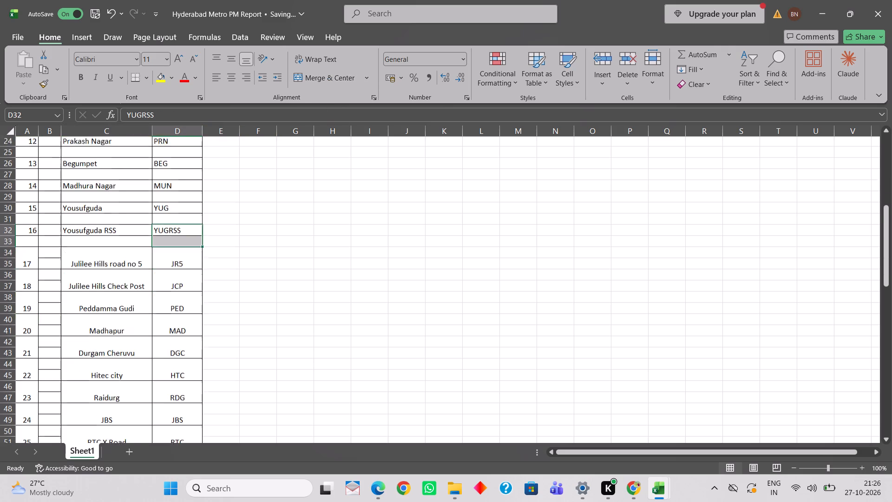
{"action": "left_click", "coordinate": [29, 243]}
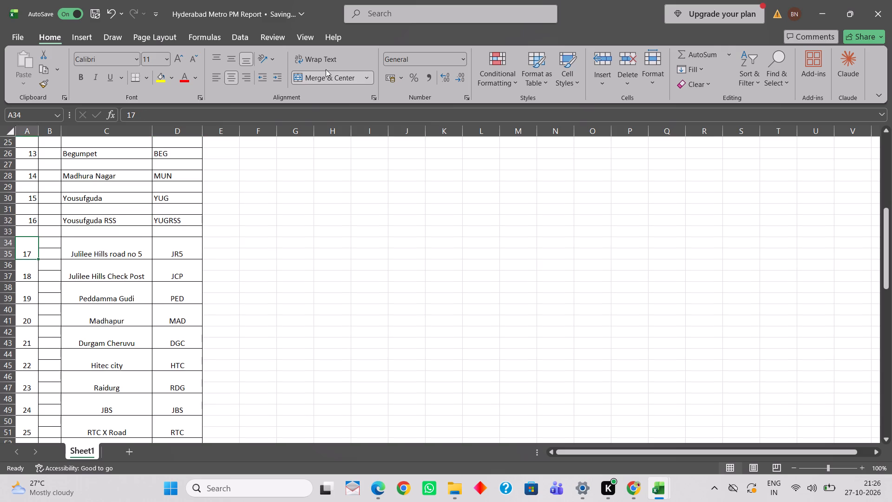
{"action": "left_click", "coordinate": [326, 69]}
{"action": "left_click", "coordinate": [326, 76]}
{"action": "left_click", "coordinate": [137, 246]}
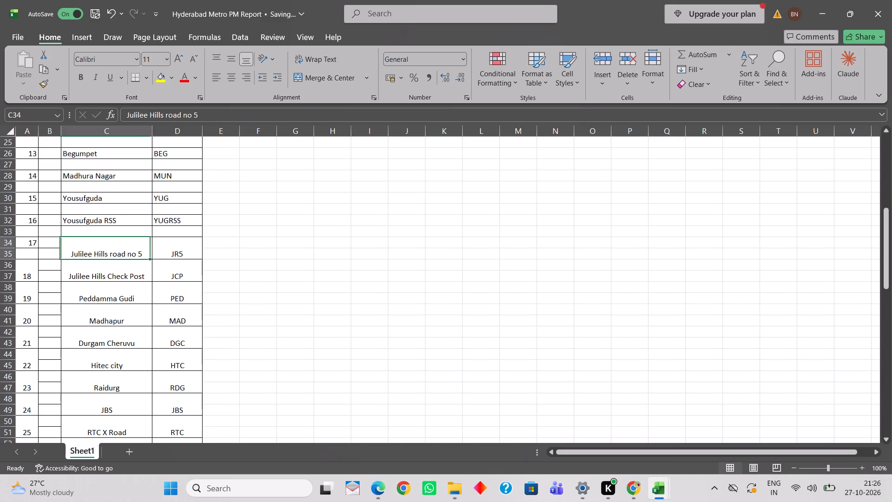
{"action": "left_click", "coordinate": [319, 78]}
{"action": "left_click", "coordinate": [196, 251]}
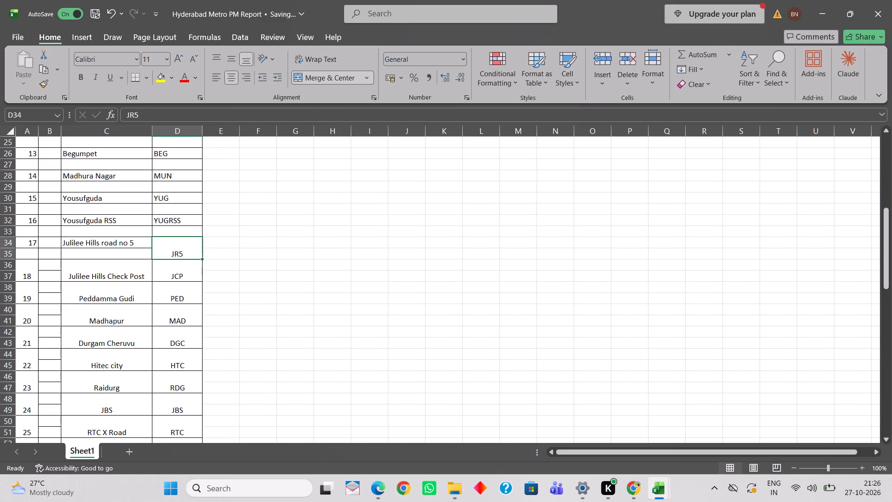
{"action": "left_click", "coordinate": [320, 78]}
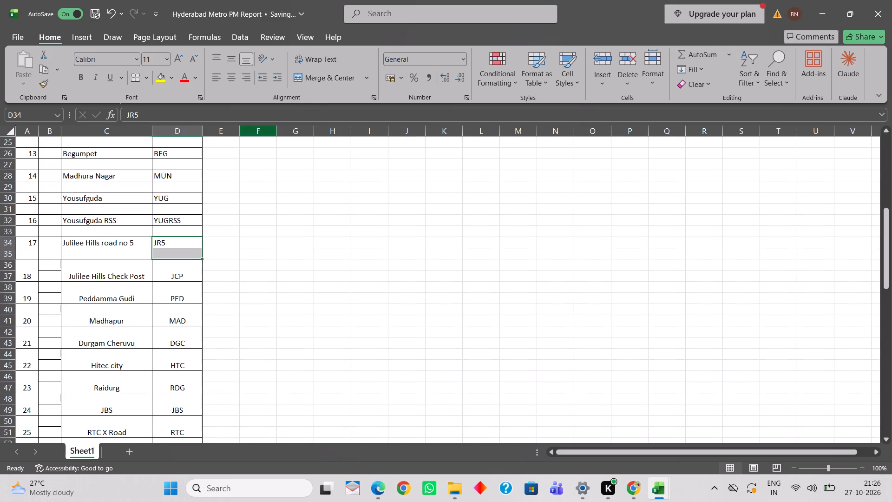
Unmerge the serial number, station name and station code cells of the Julilee Hills Check Post entry in rows 36 and 37.
{"action": "left_click", "coordinate": [32, 271]}
{"action": "left_click", "coordinate": [317, 73]}
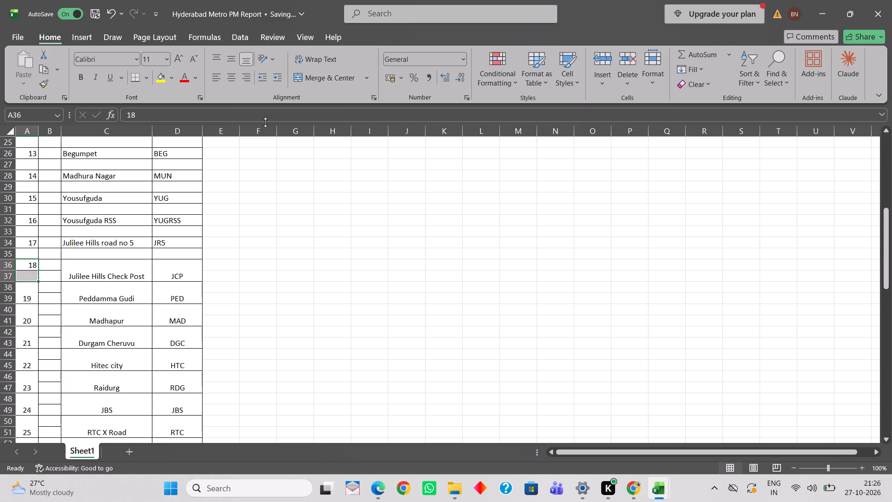
{"action": "left_click", "coordinate": [77, 270]}
{"action": "left_click", "coordinate": [329, 77]}
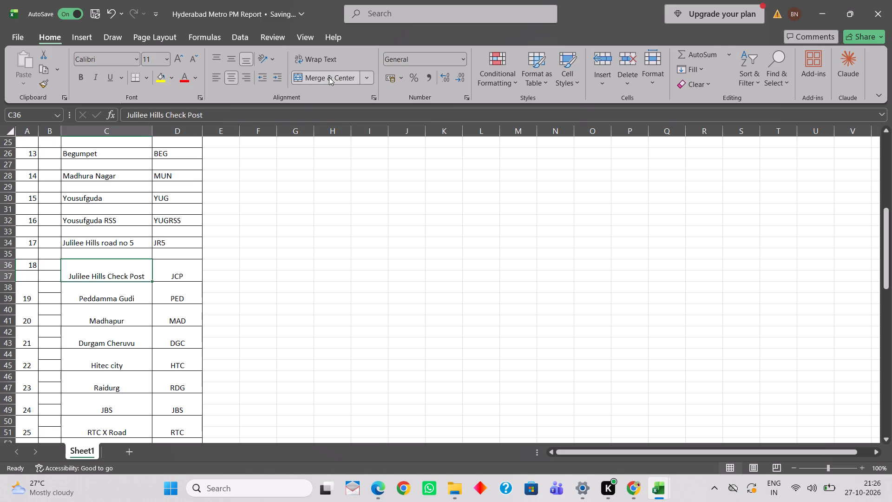
{"action": "left_click", "coordinate": [182, 265]}
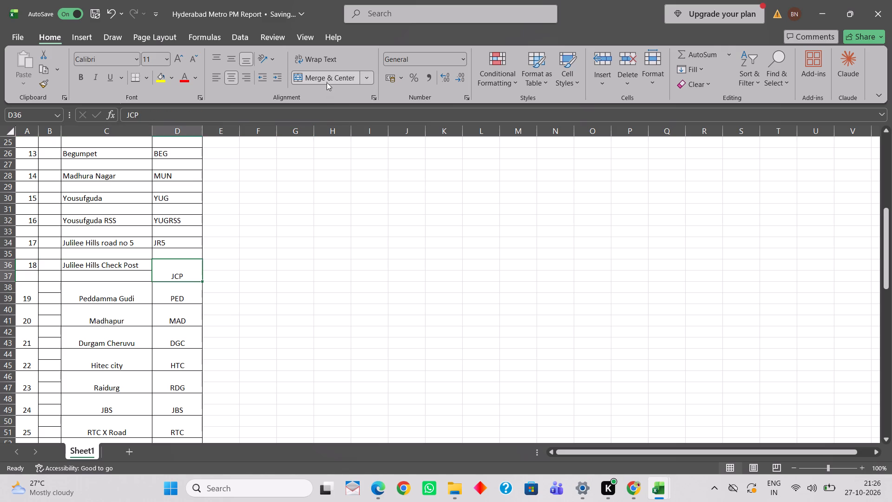
{"action": "left_click", "coordinate": [327, 78]}
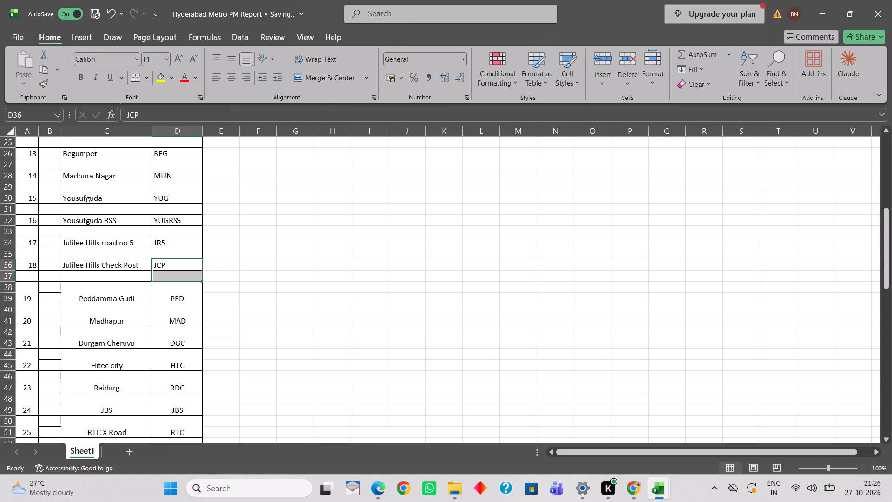
Unmerge the serial number, station name and station code cells of the Peddamma Gudi entry in rows 38 and 39.
{"action": "left_click", "coordinate": [27, 293]}
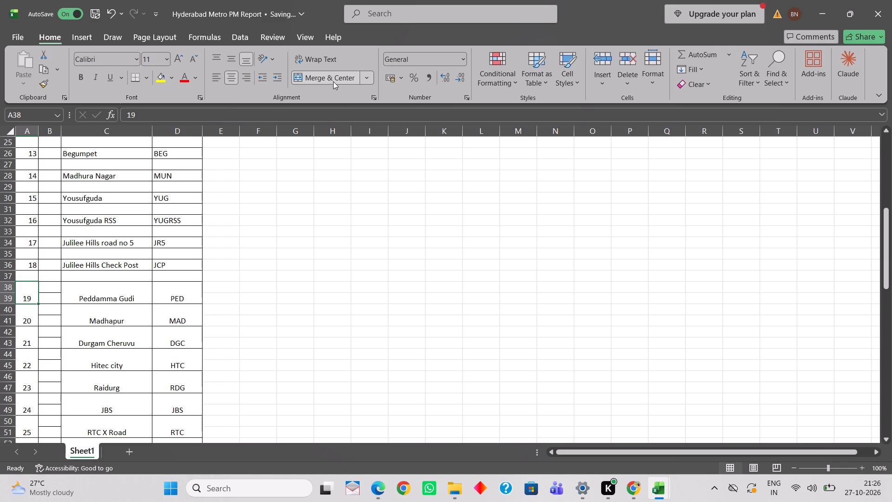
{"action": "left_click", "coordinate": [332, 81]}
{"action": "left_click", "coordinate": [97, 288]}
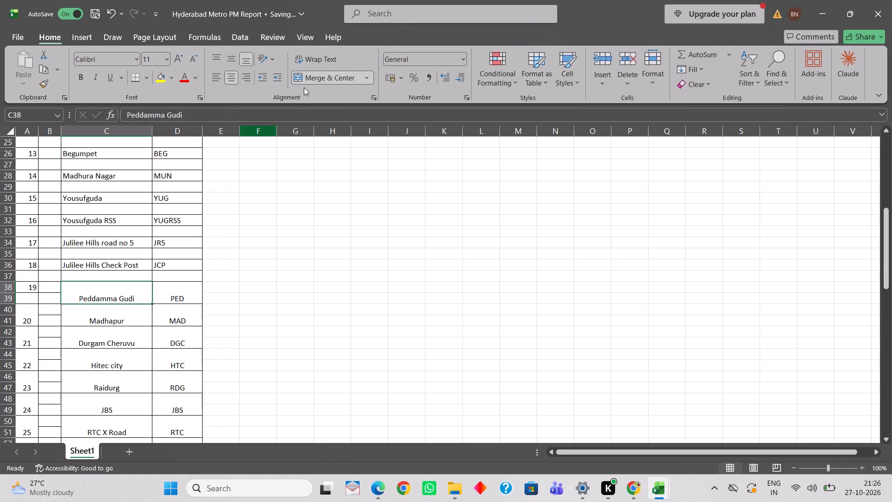
{"action": "left_click", "coordinate": [312, 80]}
{"action": "left_click", "coordinate": [188, 295]}
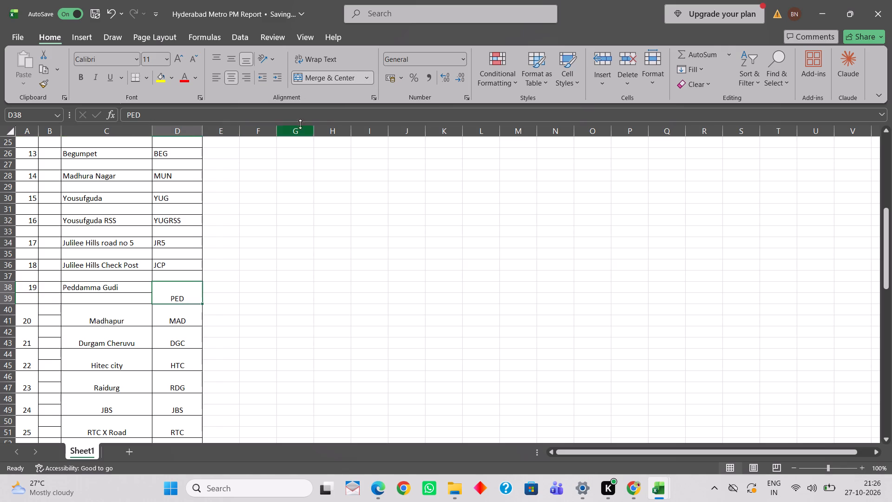
{"action": "left_click", "coordinate": [323, 79]}
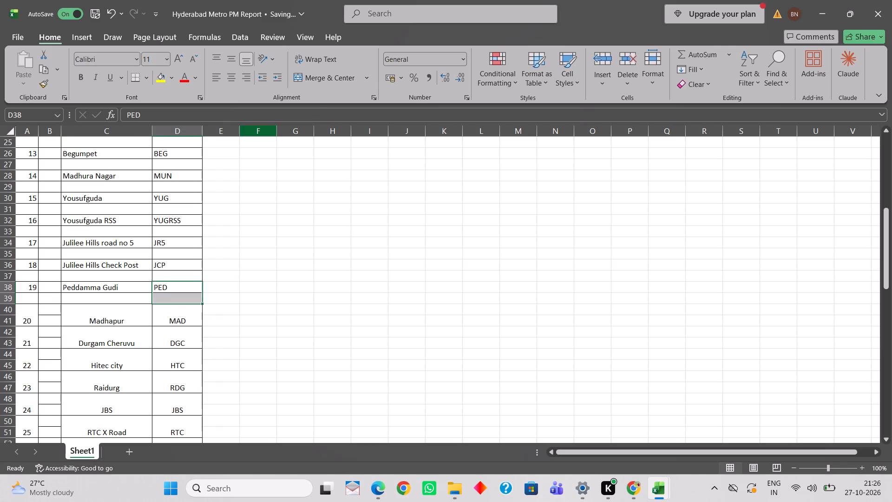
Unmerge the serial number, station name and station code cells of the Madhapur entry in rows 40 and 41.
{"action": "left_click", "coordinate": [33, 312]}
{"action": "left_click", "coordinate": [310, 79]}
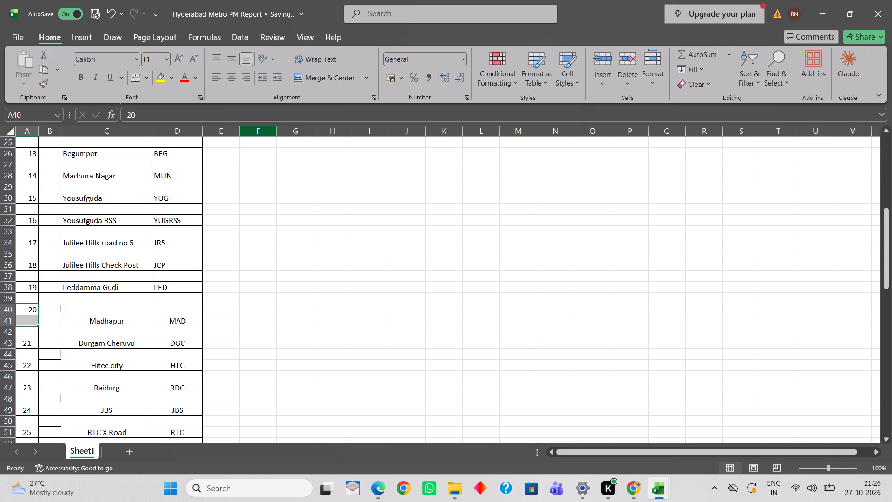
{"action": "left_click", "coordinate": [92, 317]}
{"action": "left_click", "coordinate": [323, 79]}
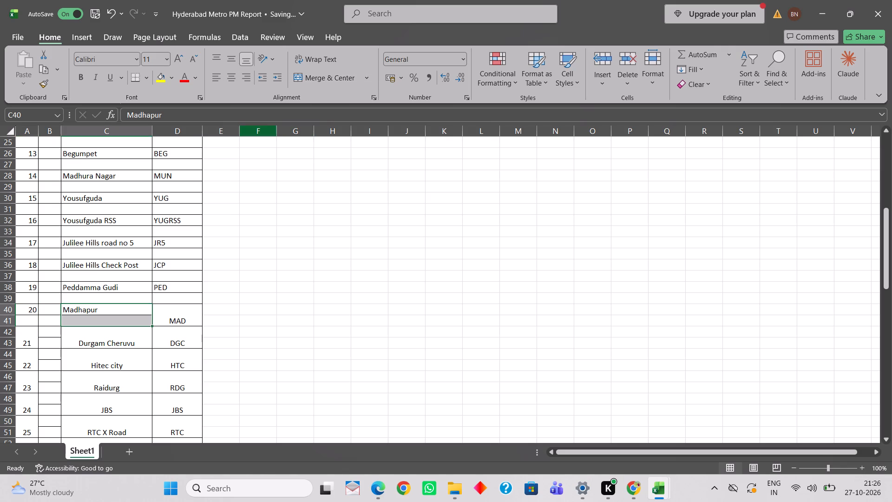
{"action": "left_click", "coordinate": [160, 315]}
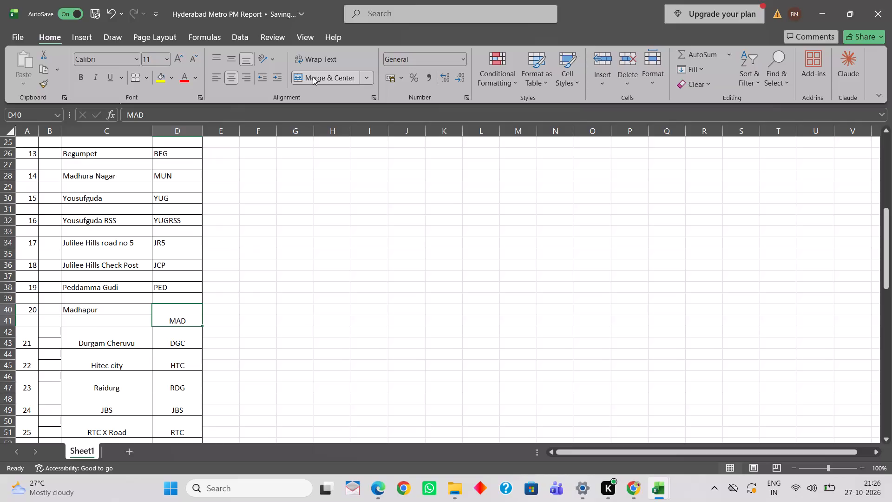
{"action": "left_click", "coordinate": [313, 77]}
Unmerge the serial number, station name and station code cells of the Durgam Cheruvu entry in rows 42 and 43.
{"action": "scroll", "coordinate": [59, 315], "scroll_direction": "down", "scroll_amount": 2}
{"action": "left_click", "coordinate": [31, 268]}
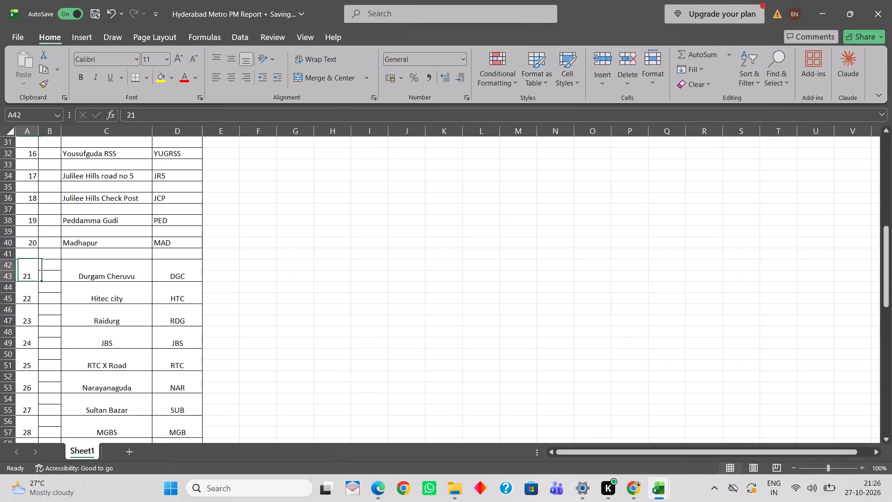
{"action": "left_click", "coordinate": [339, 76]}
{"action": "left_click", "coordinate": [123, 268]}
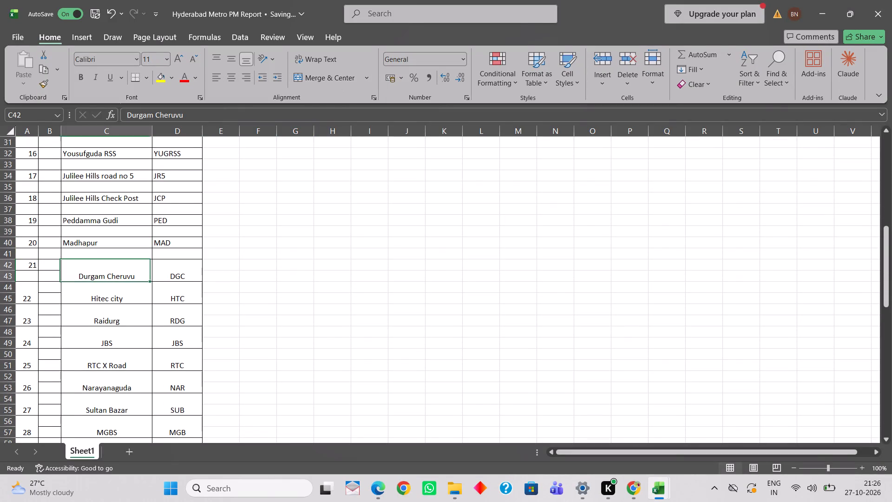
{"action": "left_click", "coordinate": [324, 76]}
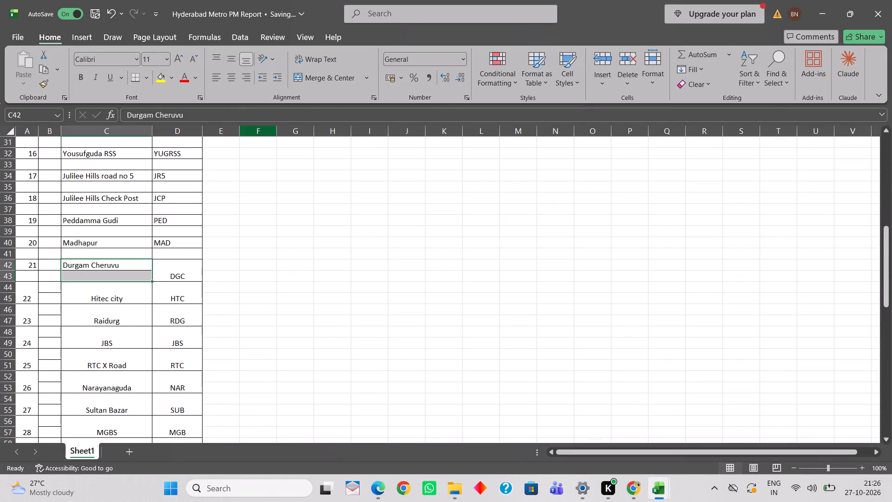
{"action": "left_click", "coordinate": [189, 269]}
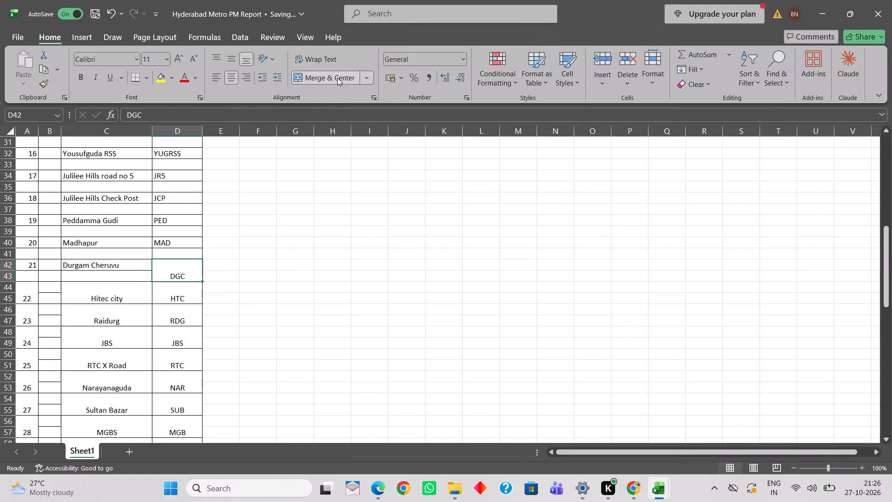
{"action": "left_click", "coordinate": [337, 78]}
Unmerge the serial number, station name and station code cells of the Hitec city entry in rows 44 and 45.
{"action": "left_click", "coordinate": [26, 295]}
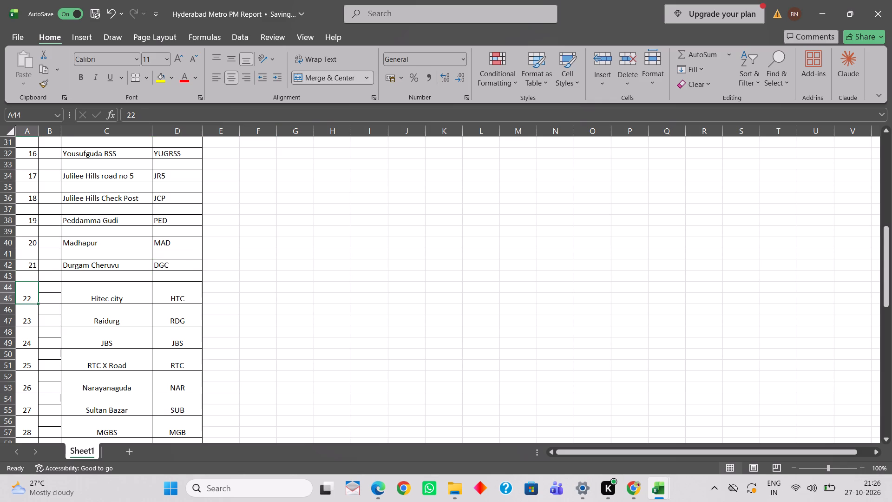
{"action": "left_click", "coordinate": [320, 79]}
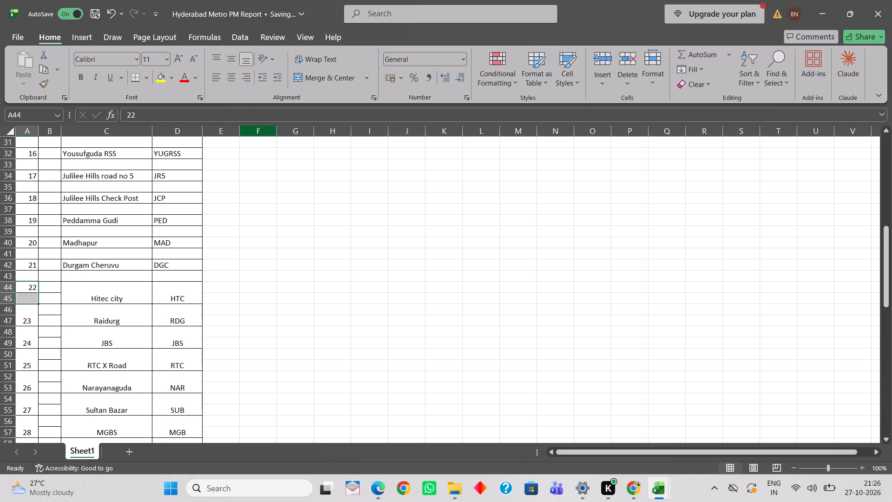
{"action": "left_click", "coordinate": [88, 295]}
{"action": "left_click", "coordinate": [321, 77]}
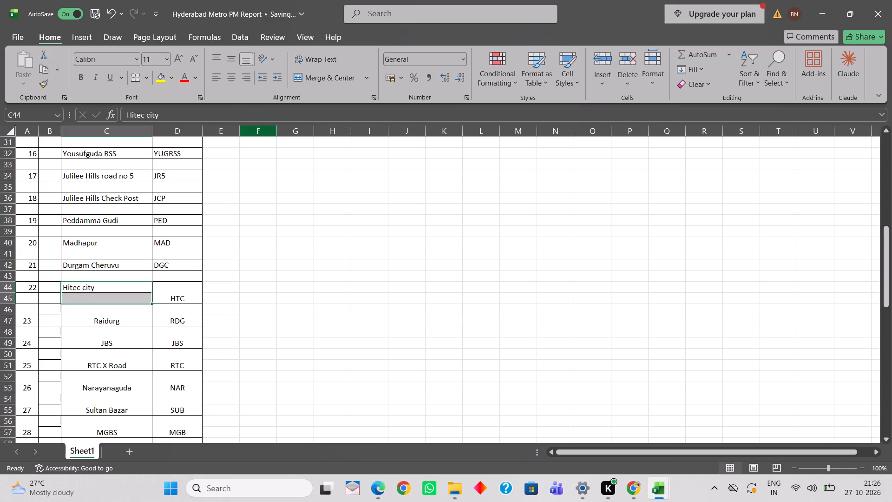
{"action": "left_click", "coordinate": [184, 293]}
{"action": "left_click", "coordinate": [334, 75]}
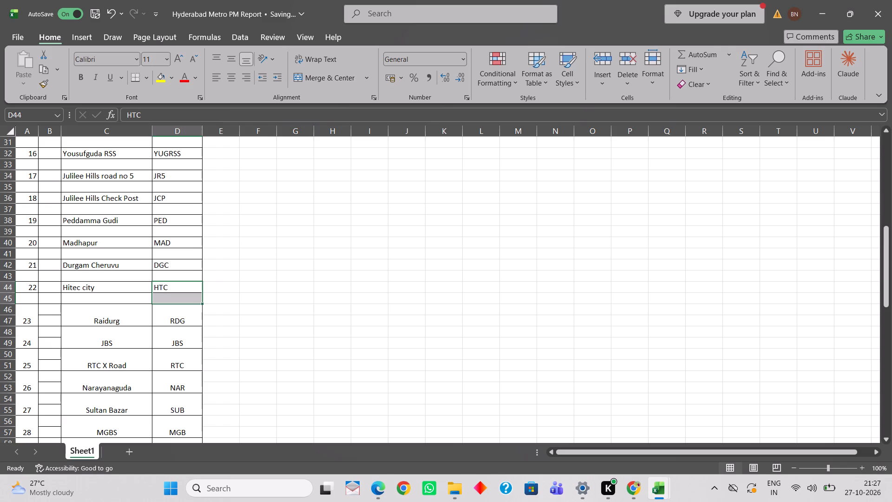
Unmerge the serial number, station name and station code cells of the Raidurg to MGBS entries in rows 46 to 57.
{"action": "left_click_drag", "start_coordinate": [26, 313], "coordinate": [184, 419]}
{"action": "left_click", "coordinate": [344, 76]}
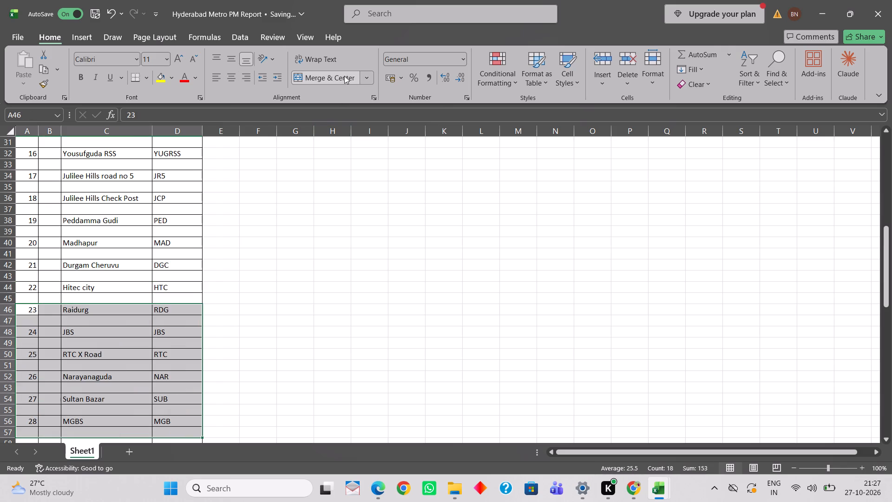
Unmerge the cells of all remaining station entries at once, from Victoria Memorial in row 58 to the end of the list.
{"action": "scroll", "coordinate": [90, 304], "scroll_direction": "down", "scroll_amount": 4}
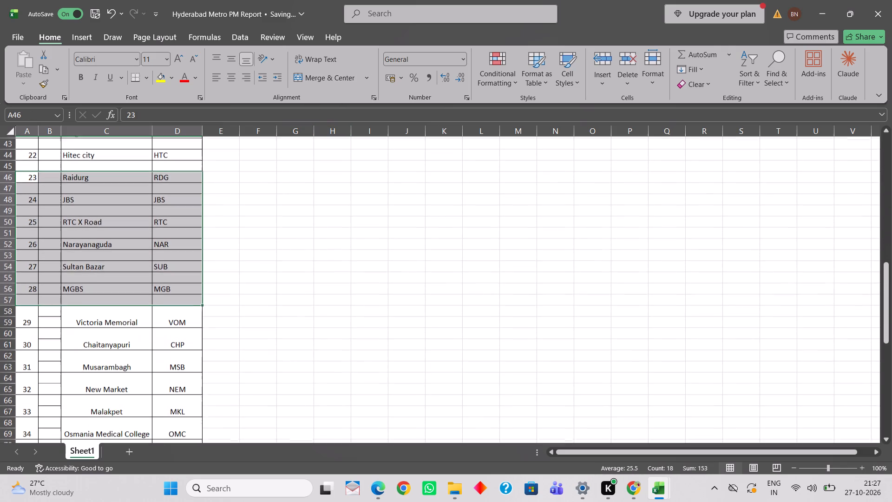
{"action": "left_click_drag", "start_coordinate": [25, 317], "coordinate": [27, 321]}
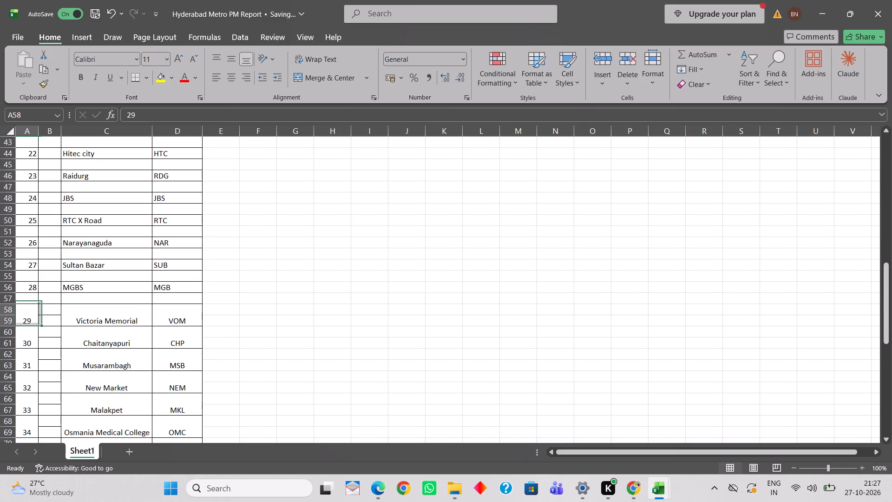
{"action": "left_click_drag", "start_coordinate": [27, 321], "coordinate": [173, 468]}
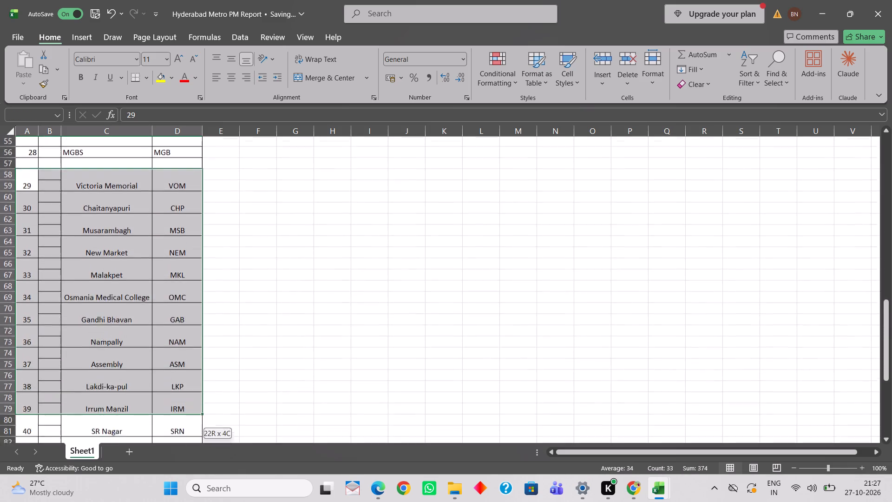
{"action": "left_click_drag", "start_coordinate": [173, 468], "coordinate": [183, 451]}
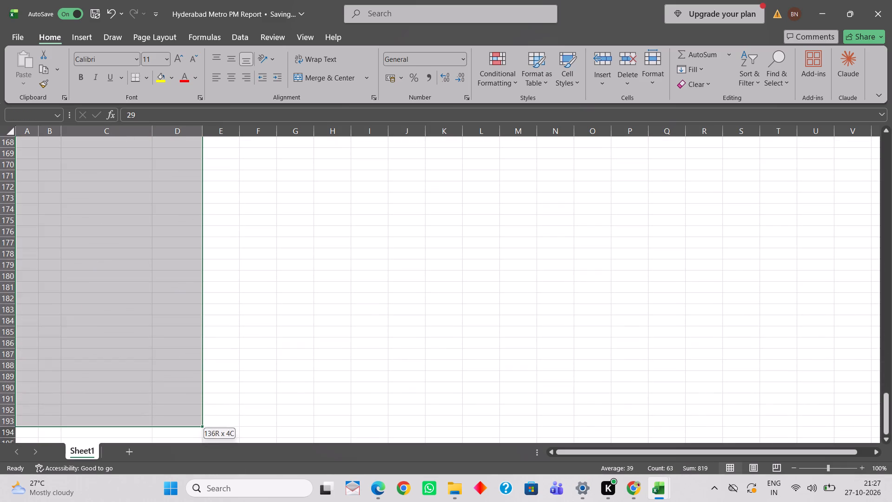
{"action": "left_click_drag", "start_coordinate": [183, 451], "coordinate": [197, 104]}
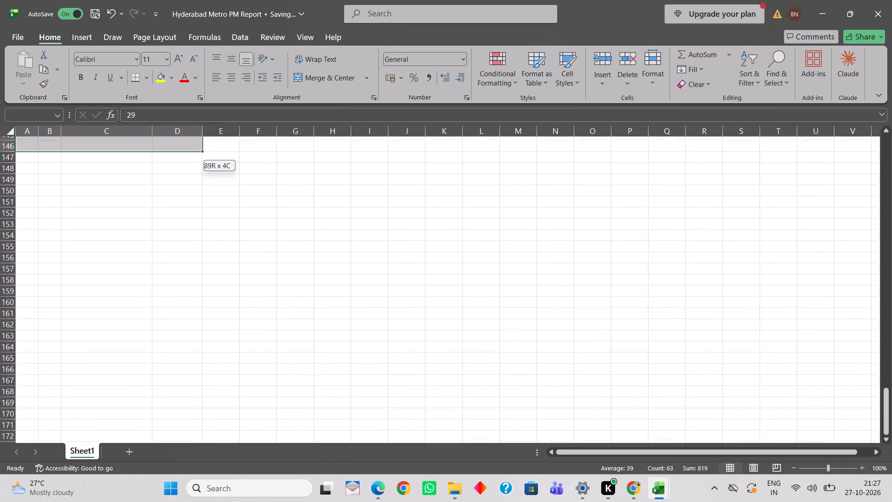
{"action": "left_click_drag", "start_coordinate": [197, 104], "coordinate": [204, 70]}
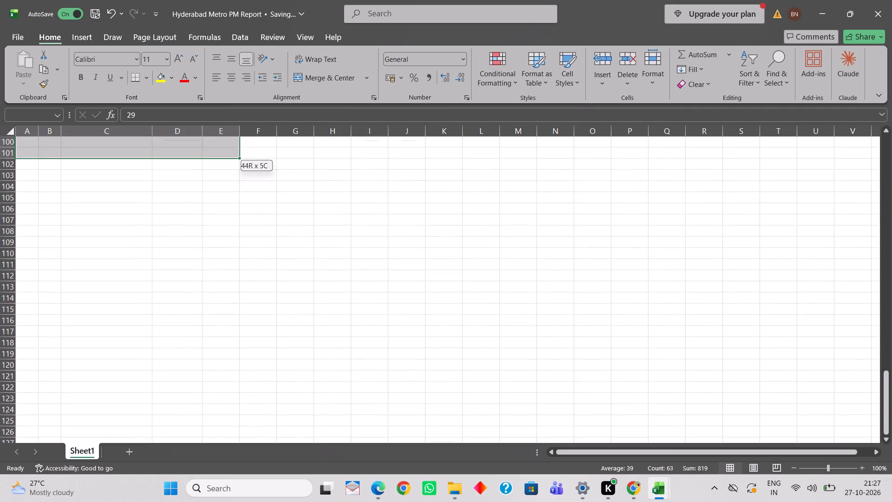
{"action": "left_click_drag", "start_coordinate": [204, 70], "coordinate": [177, 144]}
{"action": "left_click", "coordinate": [340, 73]}
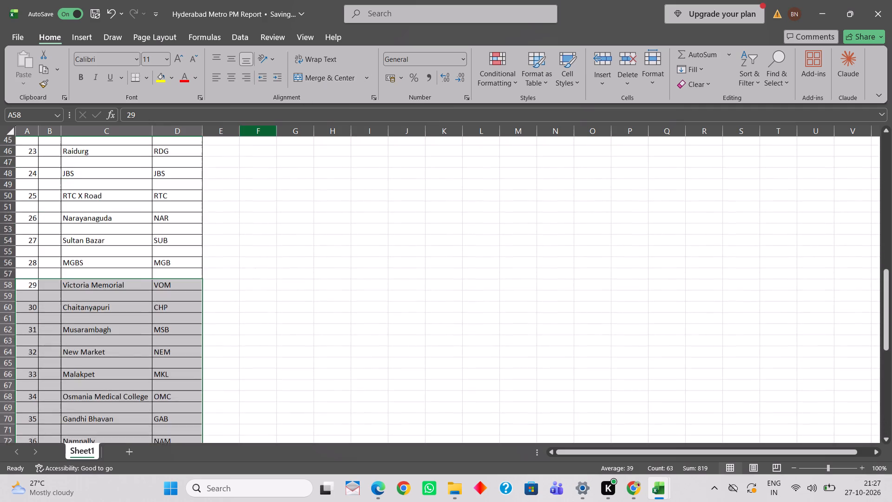
Delete the blank rows beneath the Uppal RSS and Uppal Depot entries at the start of the list.
{"action": "scroll", "coordinate": [135, 336], "scroll_direction": "up", "scroll_amount": 4}
{"action": "scroll", "coordinate": [137, 307], "scroll_direction": "down", "scroll_amount": 1}
{"action": "scroll", "coordinate": [137, 307], "scroll_direction": "up", "scroll_amount": 12}
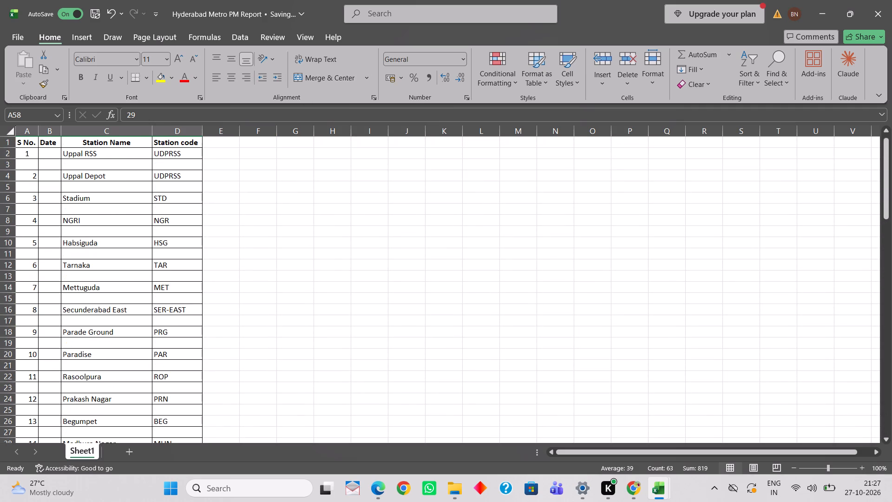
{"action": "scroll", "coordinate": [138, 298], "scroll_direction": "up", "scroll_amount": 4}
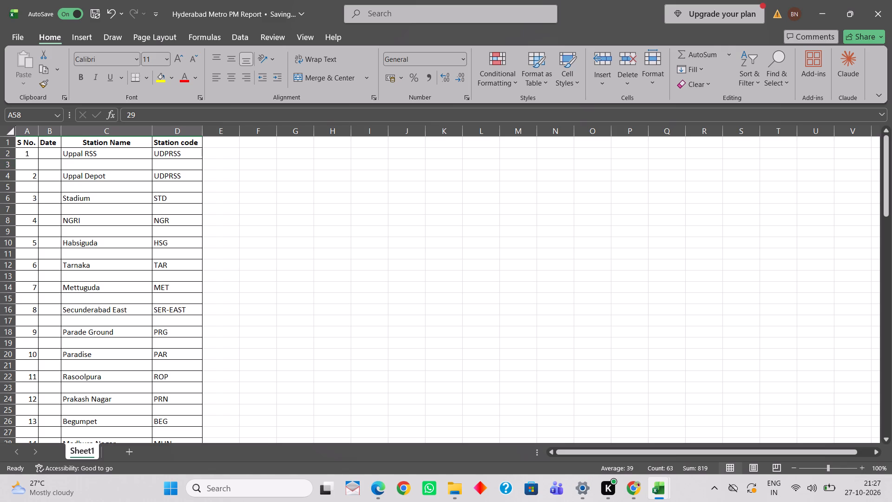
{"action": "left_click", "coordinate": [10, 165]}
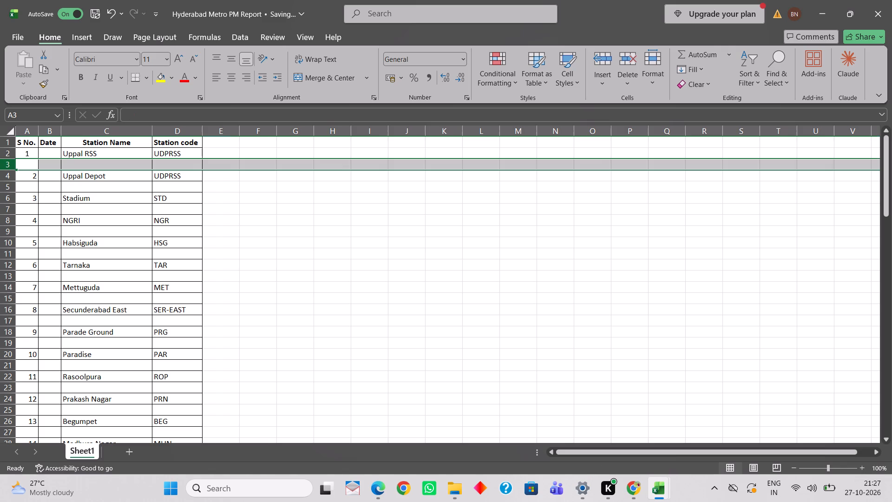
{"action": "key", "text": "ctrl+minus"}
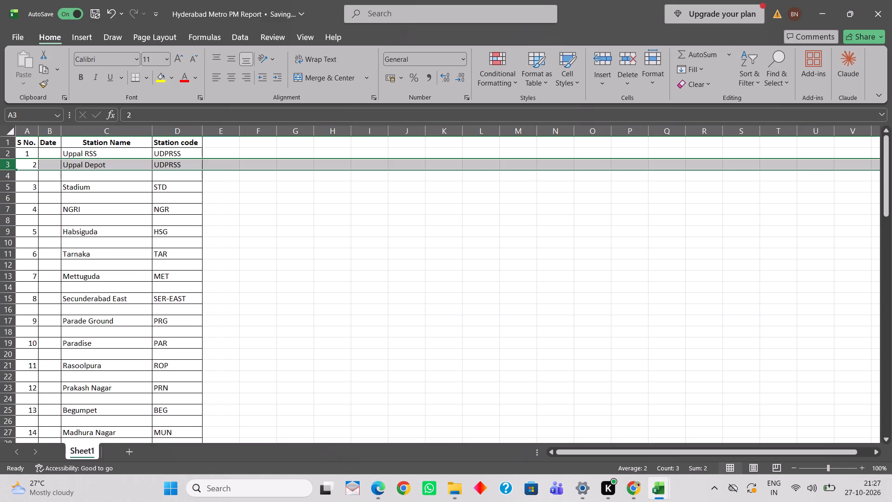
{"action": "left_click", "coordinate": [8, 179]}
{"action": "left_click", "coordinate": [8, 175]}
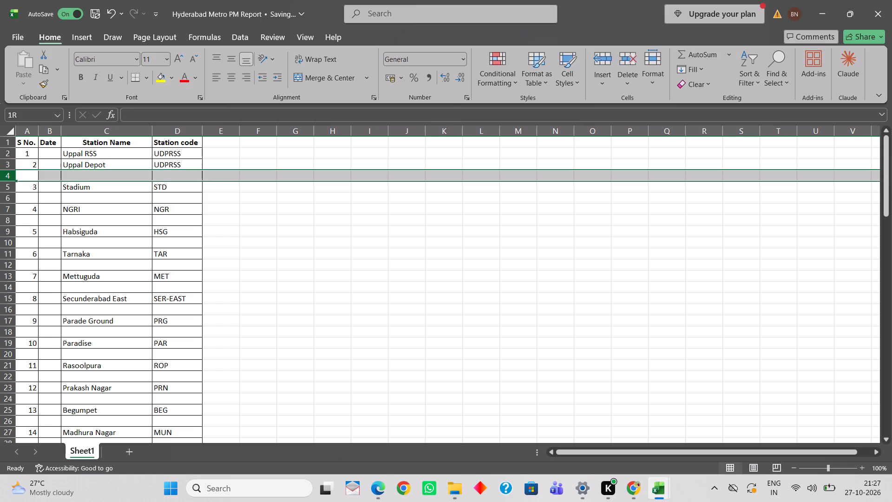
{"action": "key", "text": "ctrl+minus"}
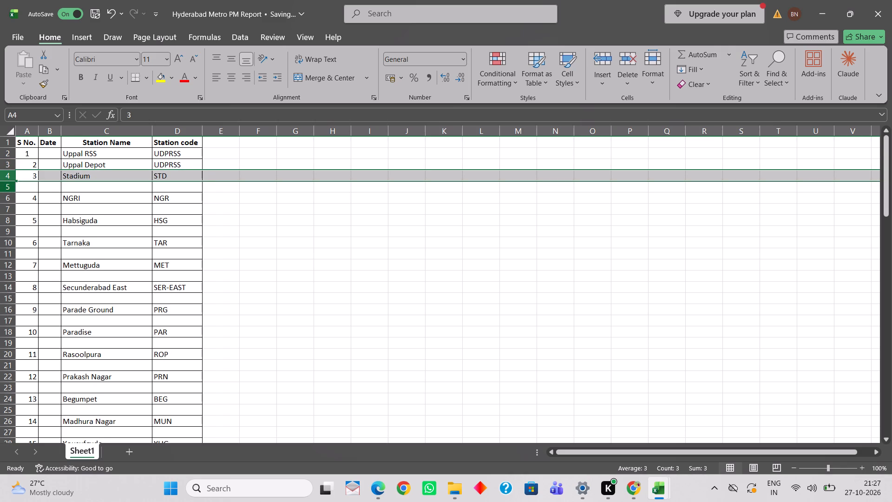
Delete the blank rows beneath the Stadium and NGRI entries.
{"action": "left_click", "coordinate": [8, 190]}
{"action": "left_click", "coordinate": [8, 187]}
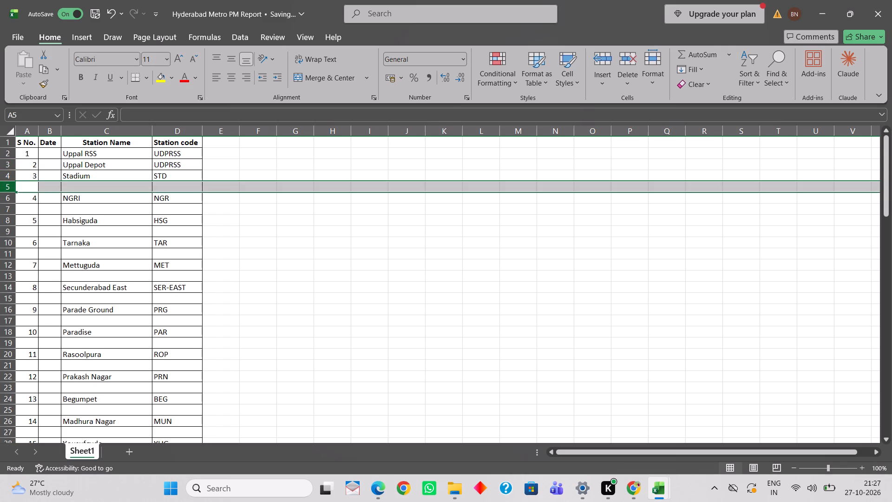
{"action": "key", "text": "ctrl+minus"}
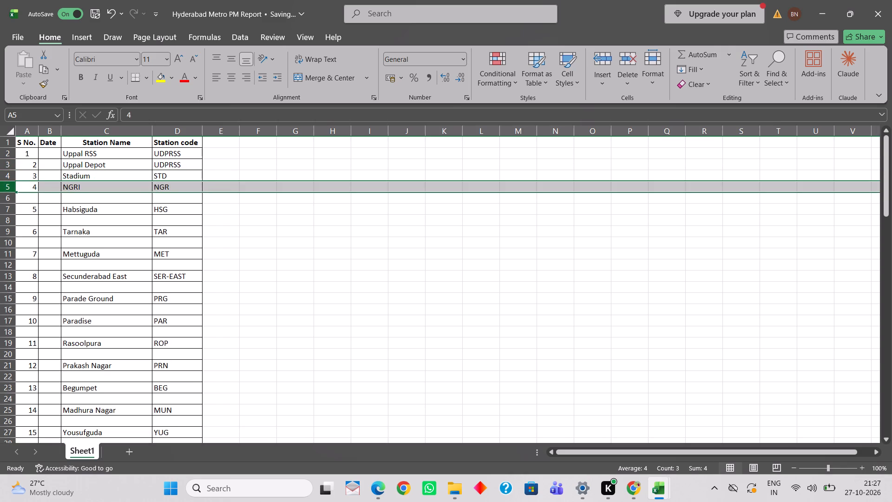
{"action": "left_click", "coordinate": [9, 198]}
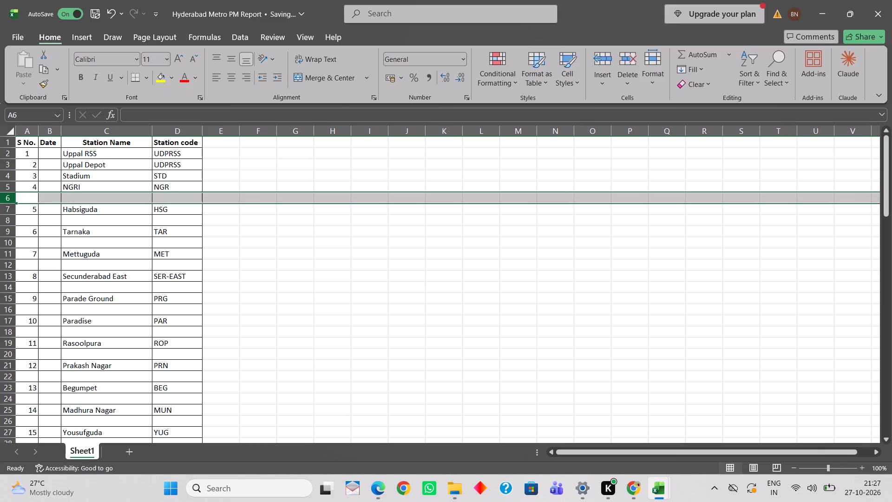
{"action": "key", "text": "ctrl+minus"}
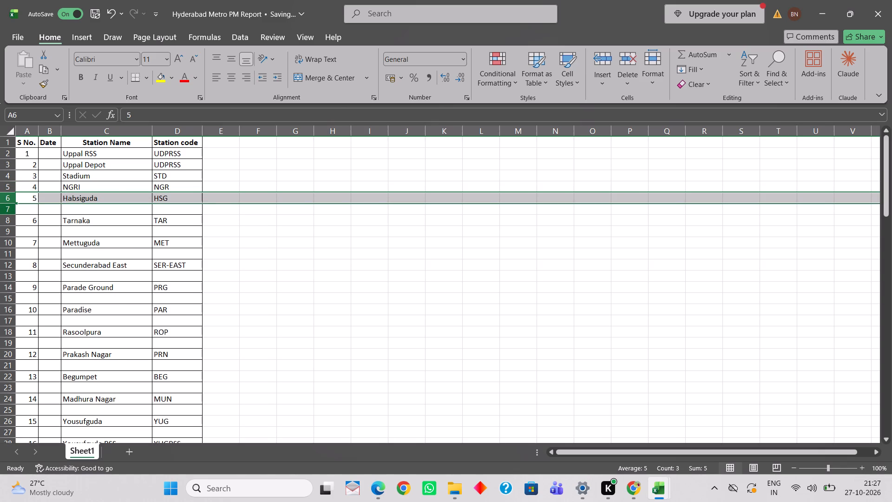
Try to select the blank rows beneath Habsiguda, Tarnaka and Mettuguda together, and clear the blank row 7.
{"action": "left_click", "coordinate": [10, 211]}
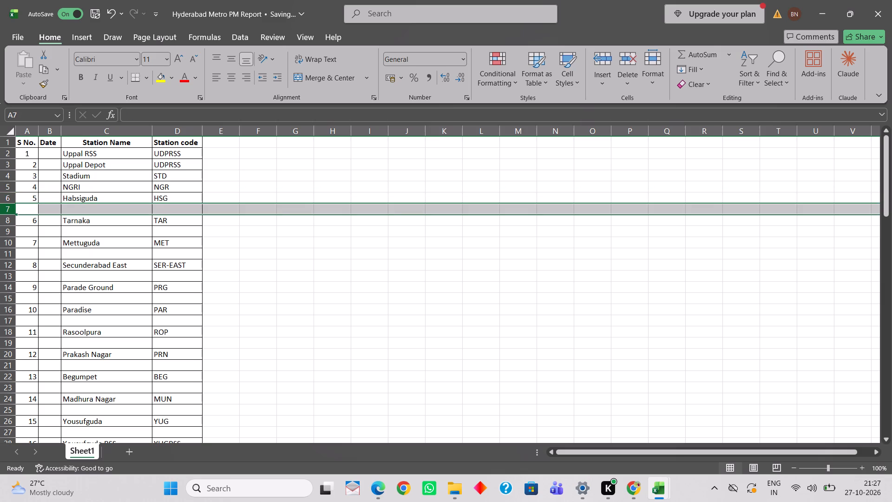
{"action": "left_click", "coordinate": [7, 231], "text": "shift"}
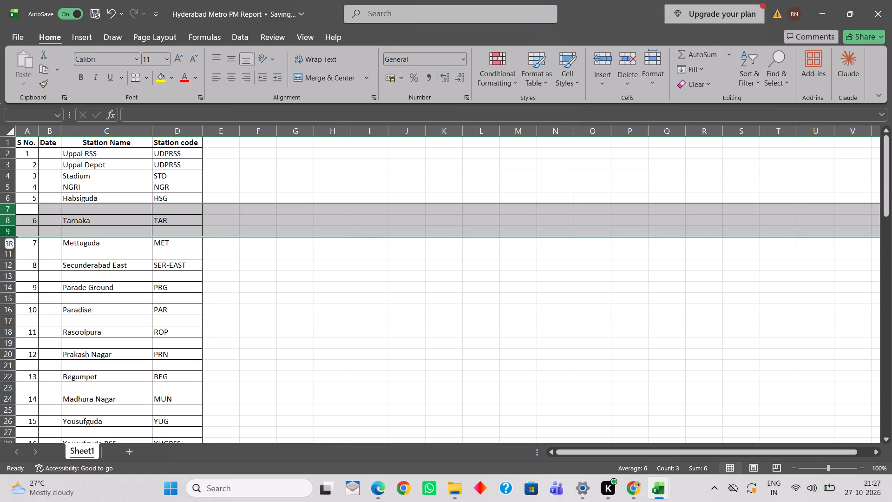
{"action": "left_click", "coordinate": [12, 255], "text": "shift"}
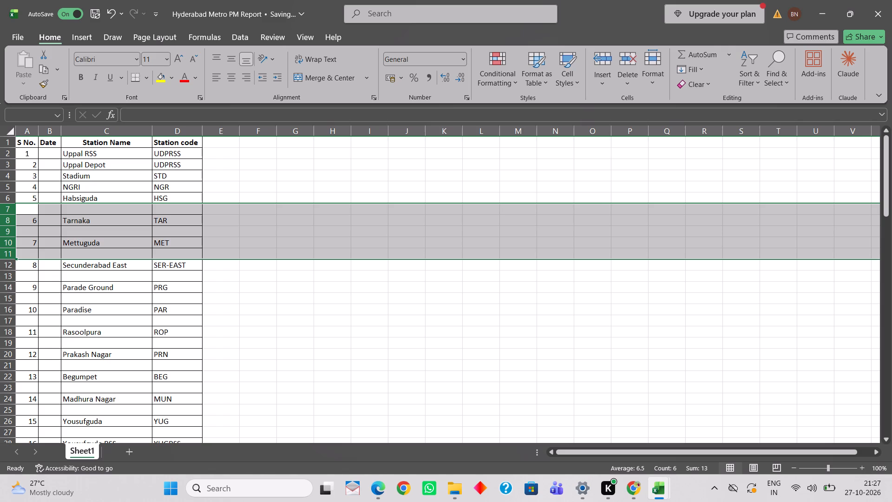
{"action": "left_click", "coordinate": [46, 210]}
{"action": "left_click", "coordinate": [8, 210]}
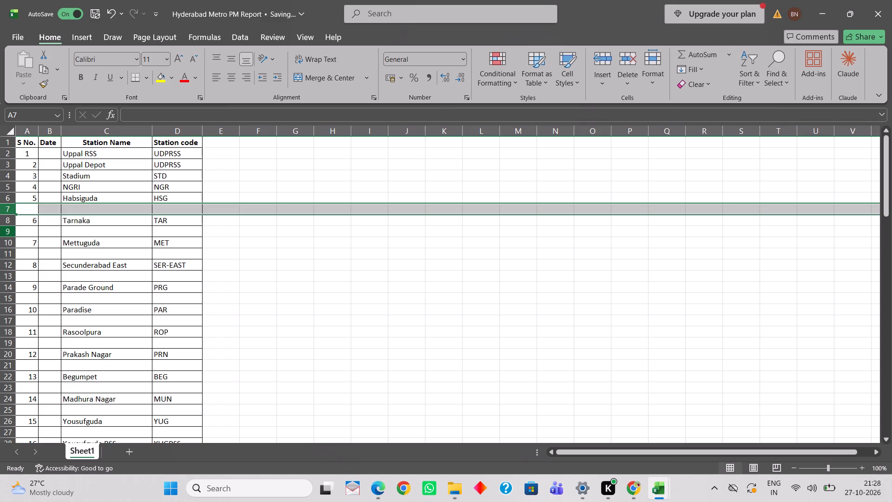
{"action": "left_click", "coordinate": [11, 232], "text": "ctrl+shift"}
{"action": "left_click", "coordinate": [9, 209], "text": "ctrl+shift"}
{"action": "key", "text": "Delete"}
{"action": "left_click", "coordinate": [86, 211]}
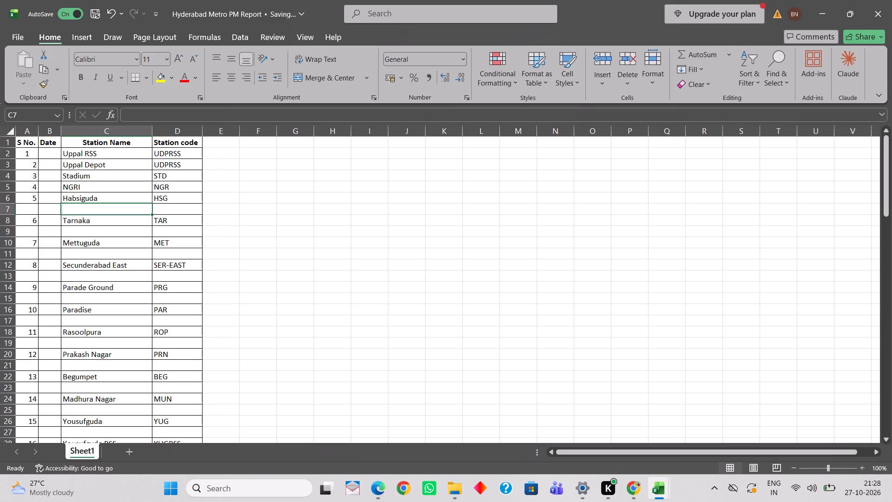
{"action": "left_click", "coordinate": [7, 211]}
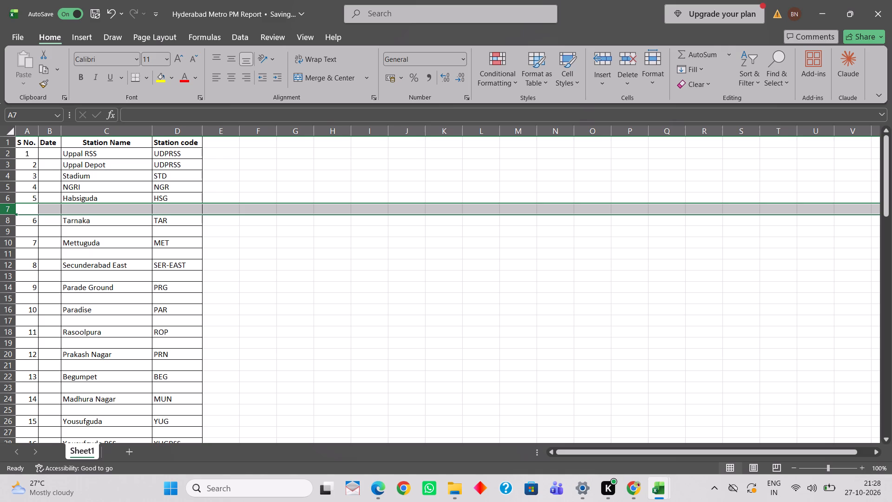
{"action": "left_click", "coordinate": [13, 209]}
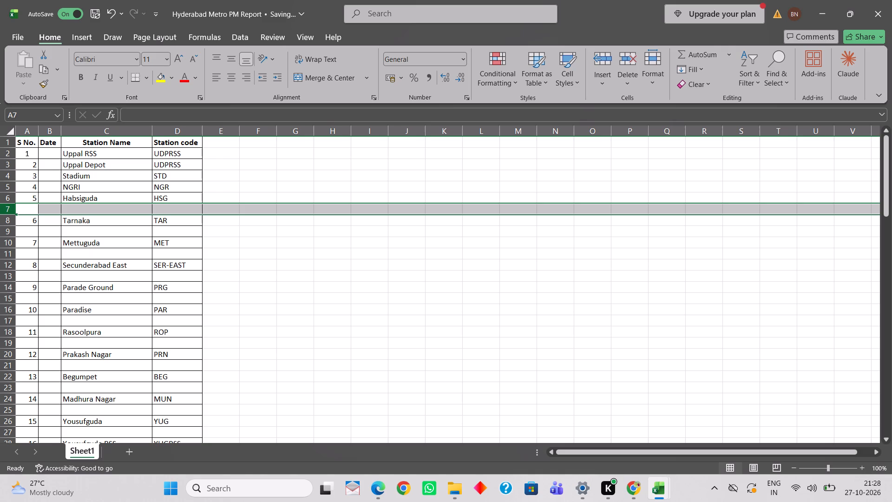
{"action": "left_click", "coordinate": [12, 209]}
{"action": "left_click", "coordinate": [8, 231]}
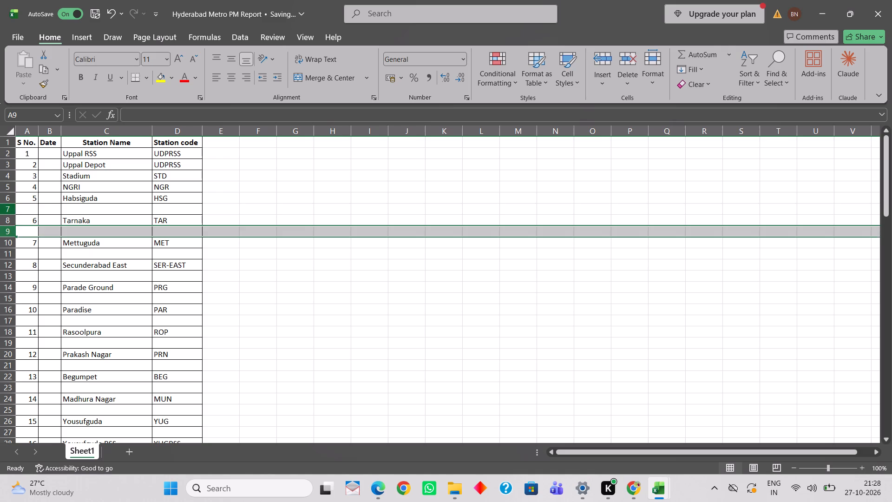
Delete the blank rows beneath the Habsiguda, Tarnaka and Mettuguda entries one at a time.
{"action": "left_click", "coordinate": [9, 207]}
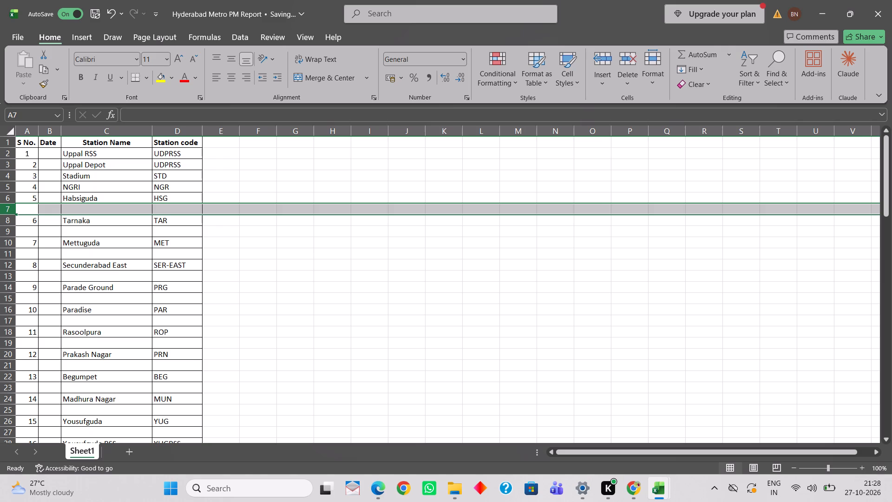
{"action": "key", "text": "Delete"}
{"action": "key", "text": "ctrl+minus"}
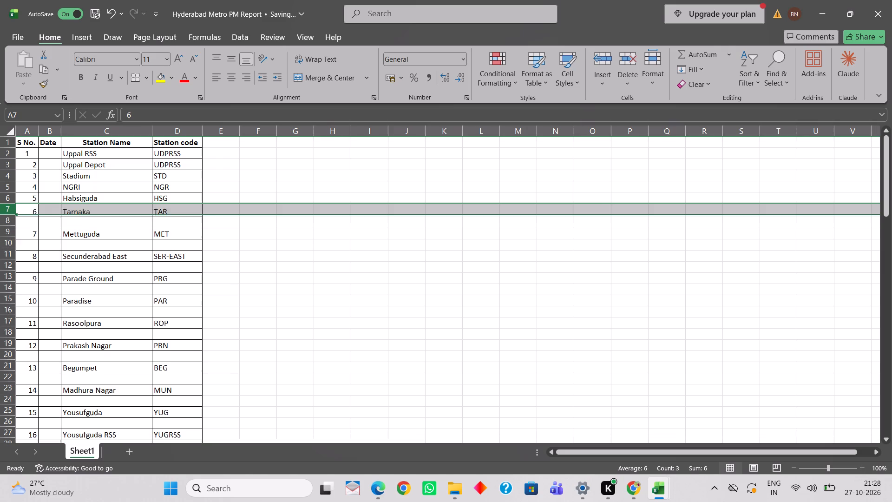
{"action": "left_click", "coordinate": [7, 221]}
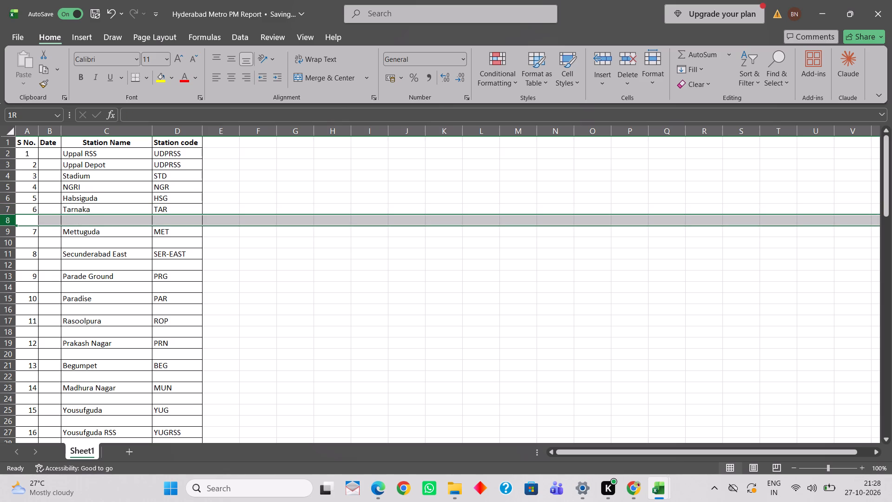
{"action": "key", "text": "ctrl+minus"}
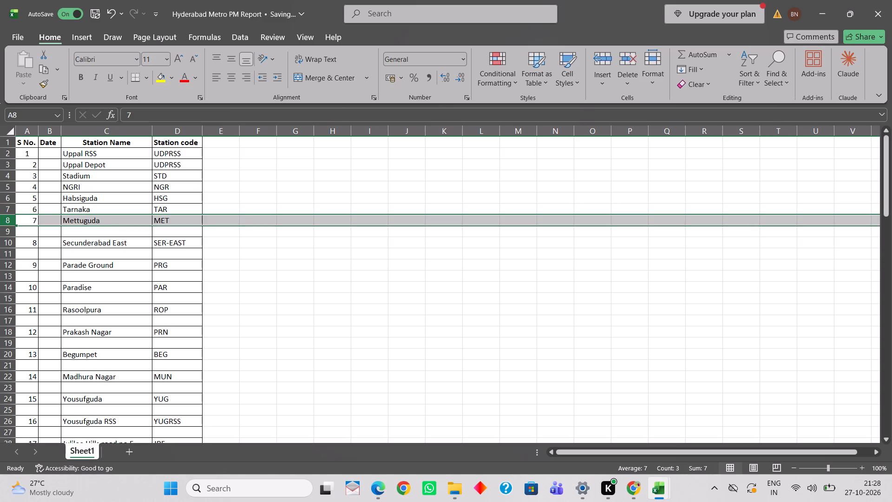
{"action": "left_click", "coordinate": [9, 234]}
{"action": "left_click", "coordinate": [9, 231]}
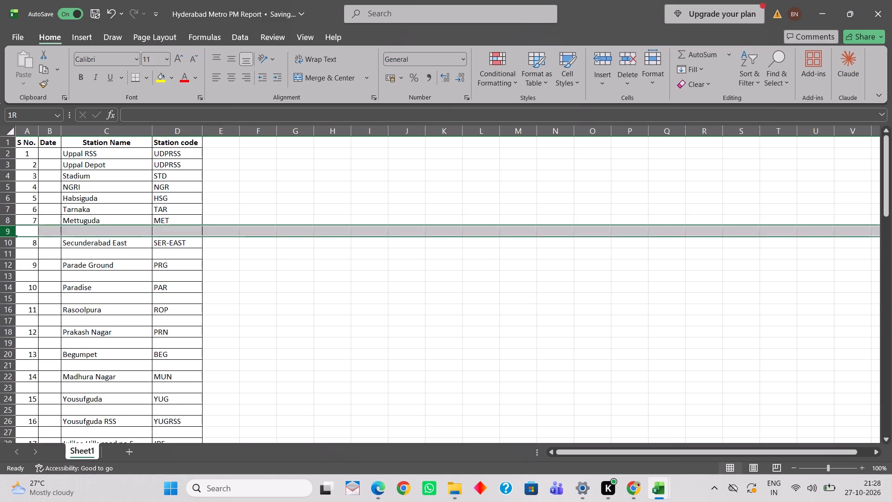
{"action": "key", "text": "ctrl+minus"}
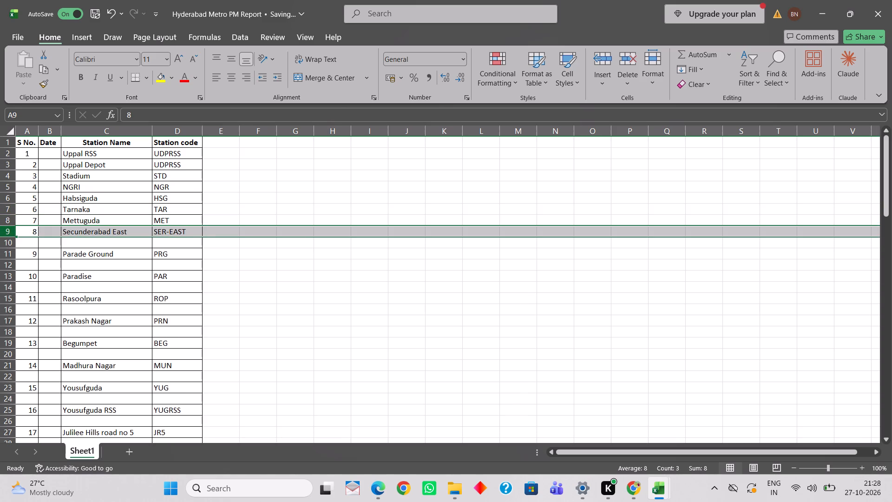
Delete the blank rows beneath the Secunderabad East, Parade Ground, Paradise, Rasoolpura and Prakash Nagar entries one at a time.
{"action": "left_click", "coordinate": [14, 243]}
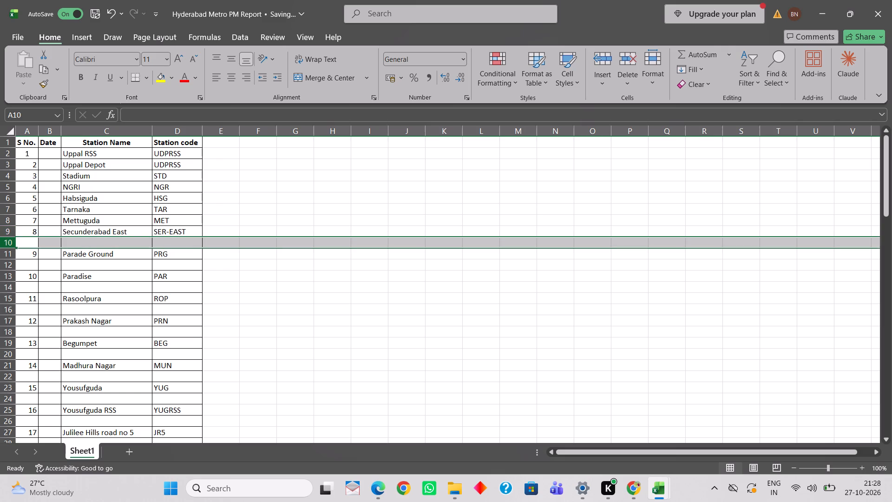
{"action": "key", "text": "ctrl+minus"}
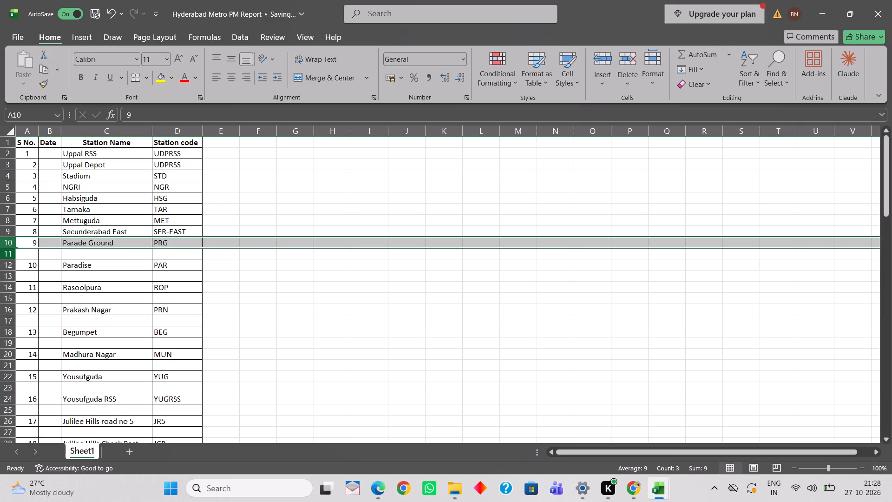
{"action": "left_click", "coordinate": [11, 252]}
{"action": "key", "text": "ctrl+minus"}
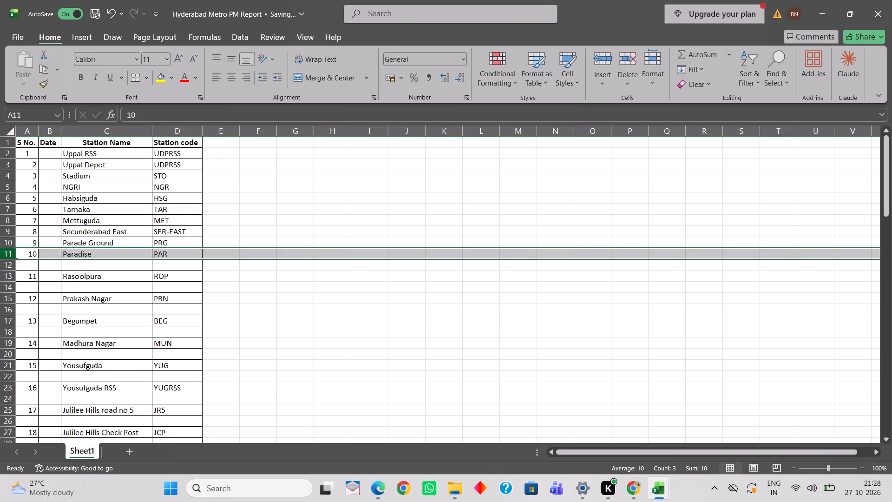
{"action": "left_click", "coordinate": [8, 266]}
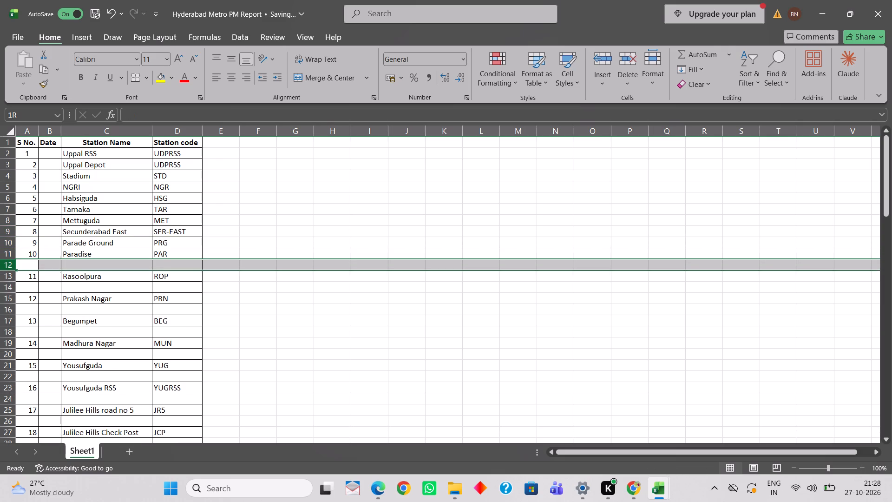
{"action": "key", "text": "ctrl+minus"}
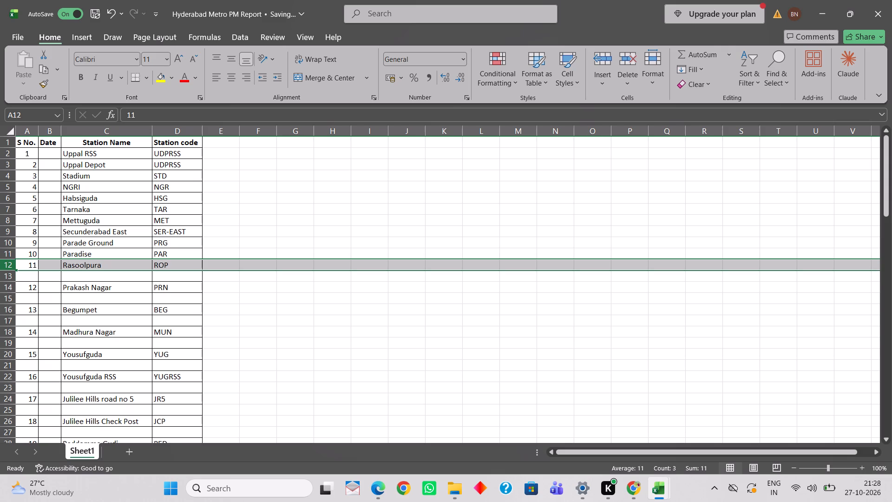
{"action": "left_click", "coordinate": [11, 277]}
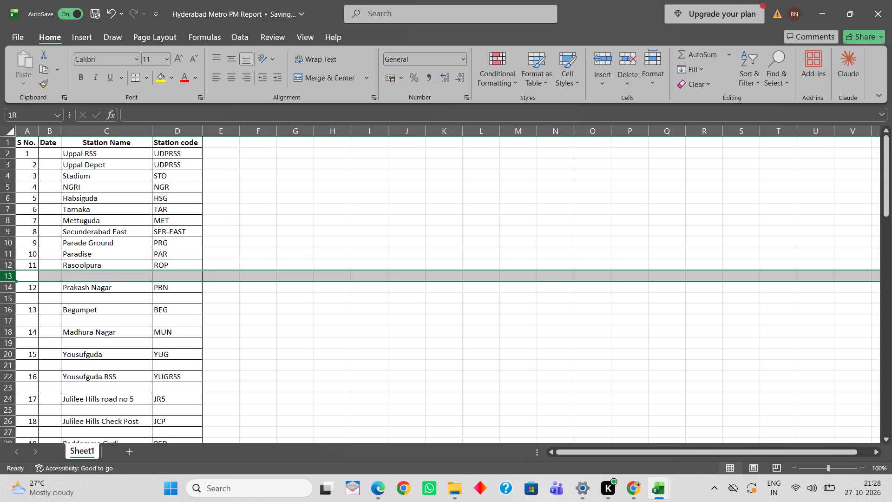
{"action": "key", "text": "ctrl+minus"}
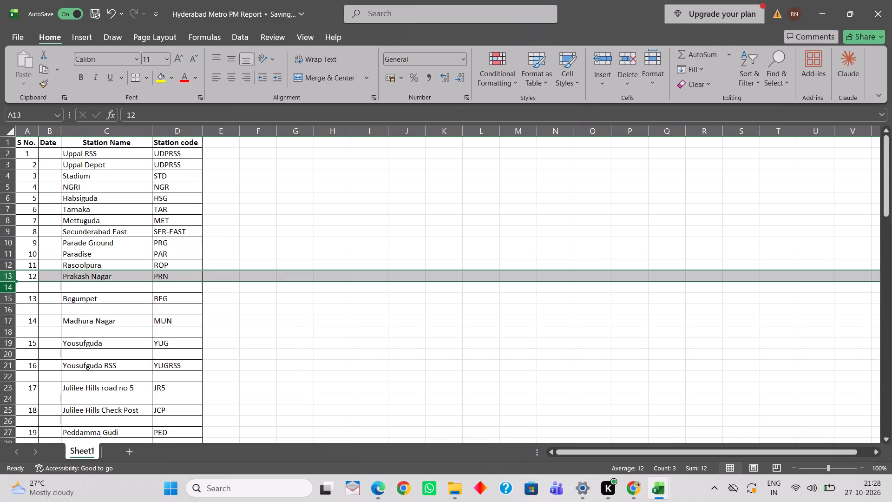
{"action": "left_click", "coordinate": [12, 290]}
{"action": "key", "text": "ctrl+minus"}
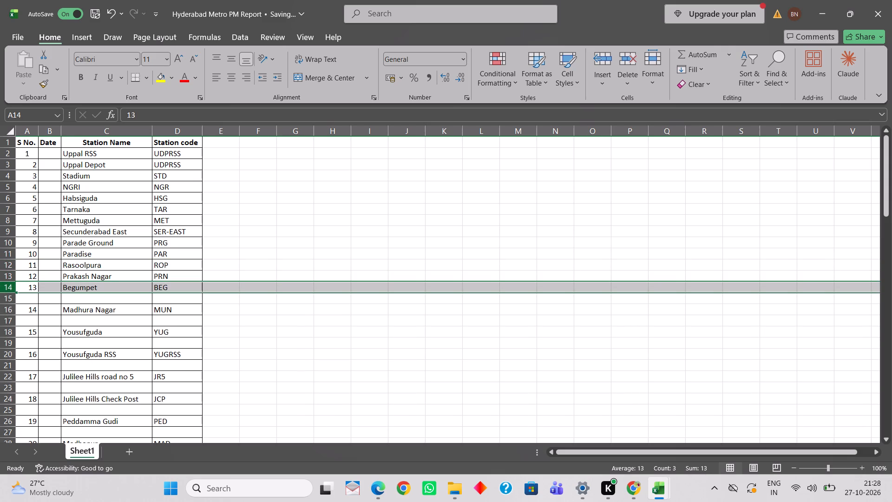
Delete the blank rows beneath the Begumpet, Madhura Nagar, Yousufguda and Yousufguda RSS entries.
{"action": "left_click", "coordinate": [12, 299]}
{"action": "key", "text": "ctrl+minus"}
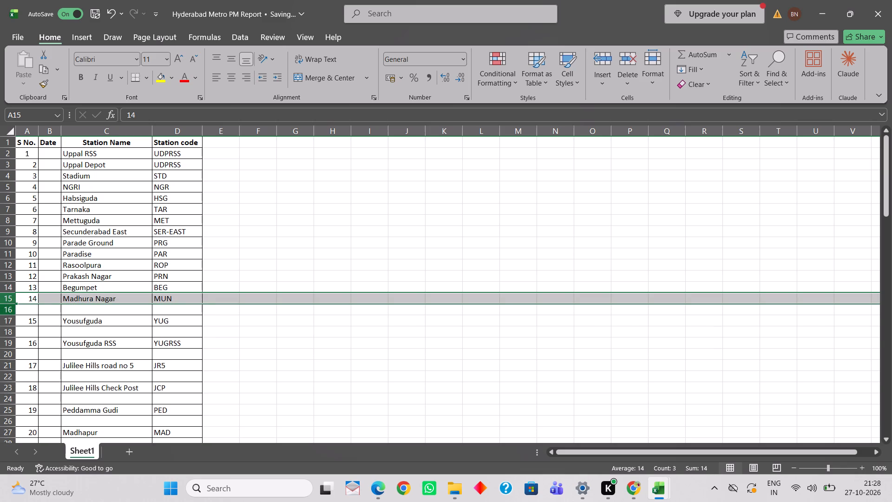
{"action": "left_click", "coordinate": [12, 310]}
{"action": "key", "text": "ctrl+minus"}
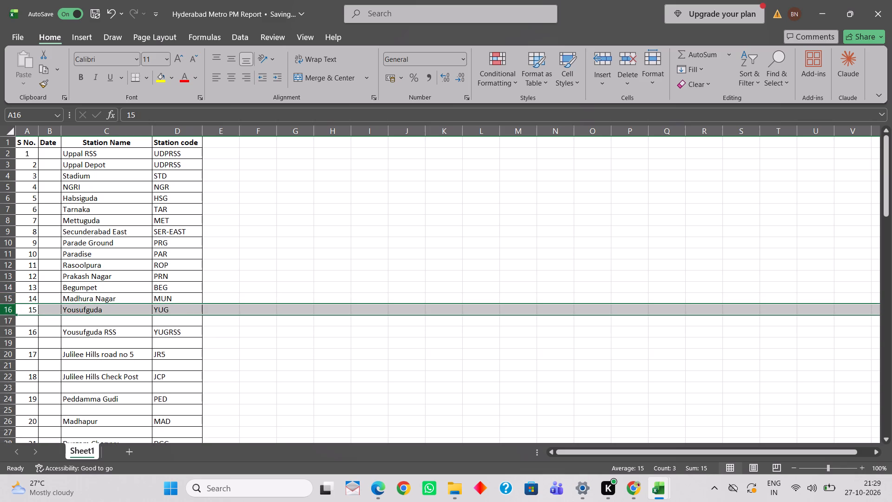
{"action": "left_click", "coordinate": [12, 322]}
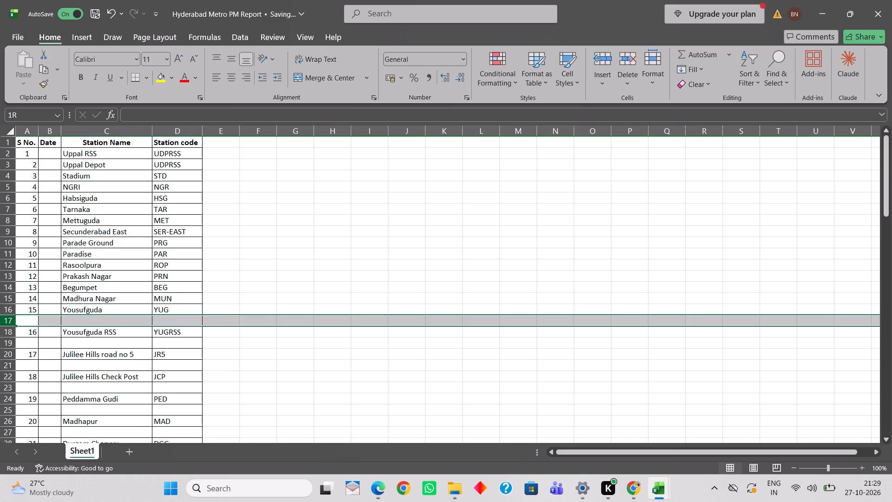
{"action": "key", "text": "ctrl+minus"}
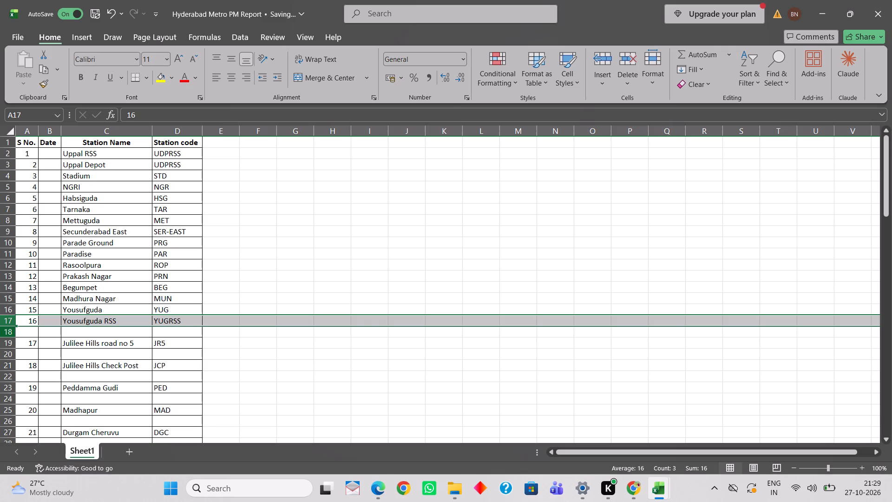
{"action": "left_click", "coordinate": [4, 333]}
{"action": "key", "text": "ctrl+minus"}
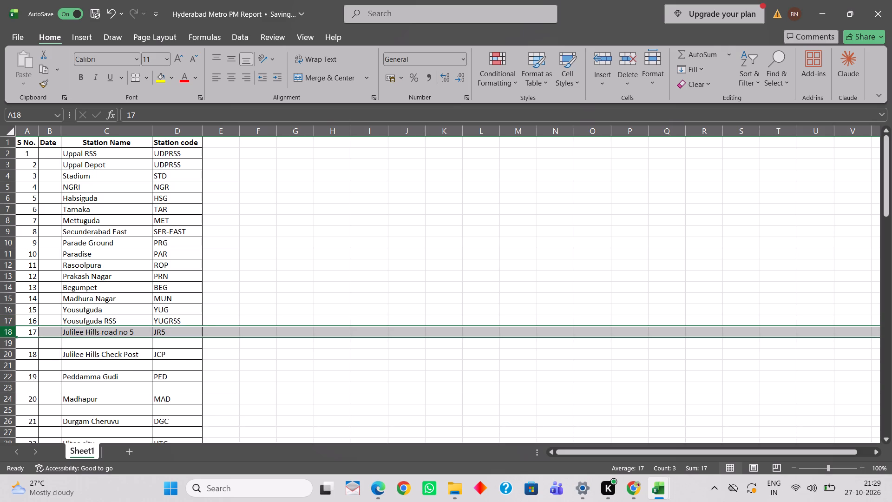
Delete the blank rows beneath the Julilee Hills road no 5, Julilee Hills Check Post, Peddamma Gudi and Madhapur entries.
{"action": "left_click", "coordinate": [10, 345]}
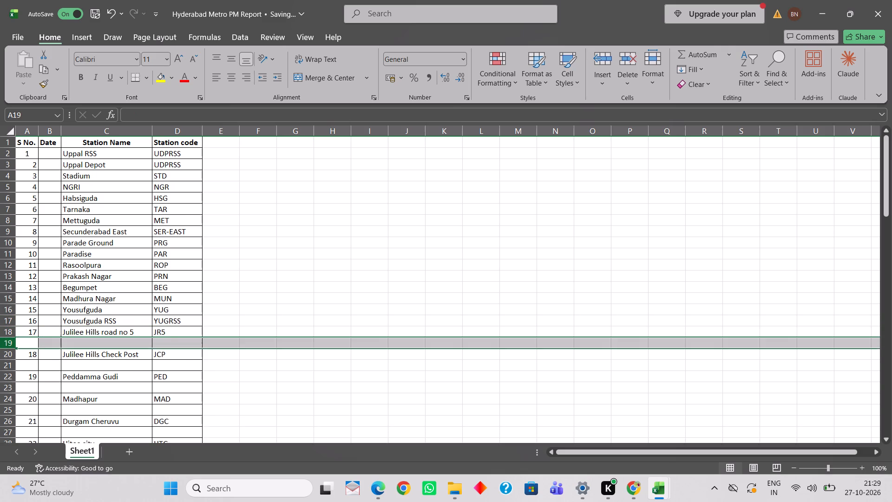
{"action": "key", "text": "ctrl+minus"}
{"action": "left_click", "coordinate": [10, 352]}
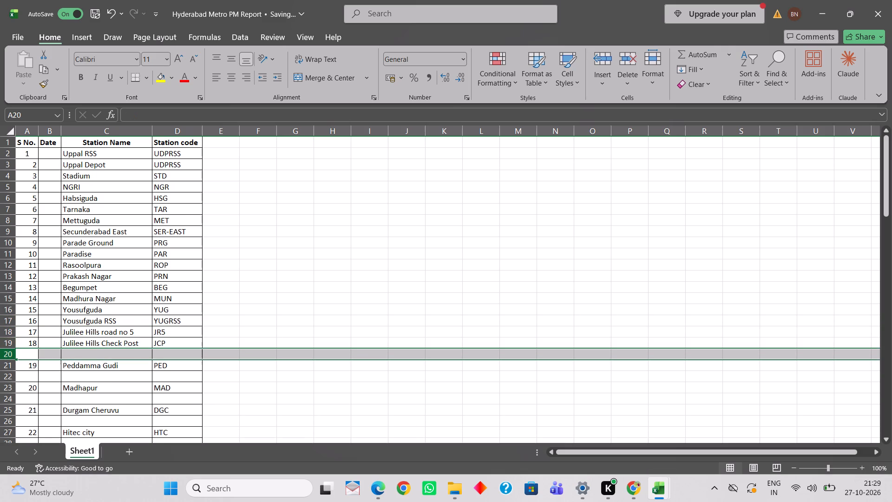
{"action": "key", "text": "ctrl+minus"}
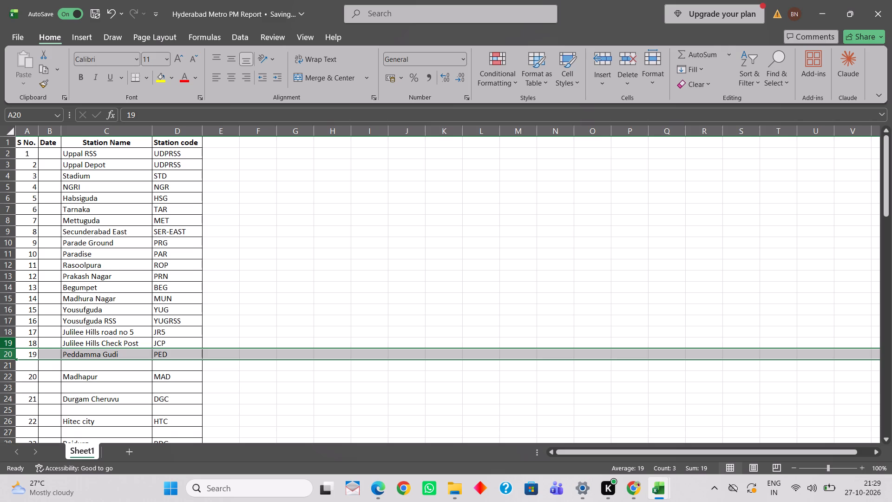
{"action": "left_click", "coordinate": [9, 368]}
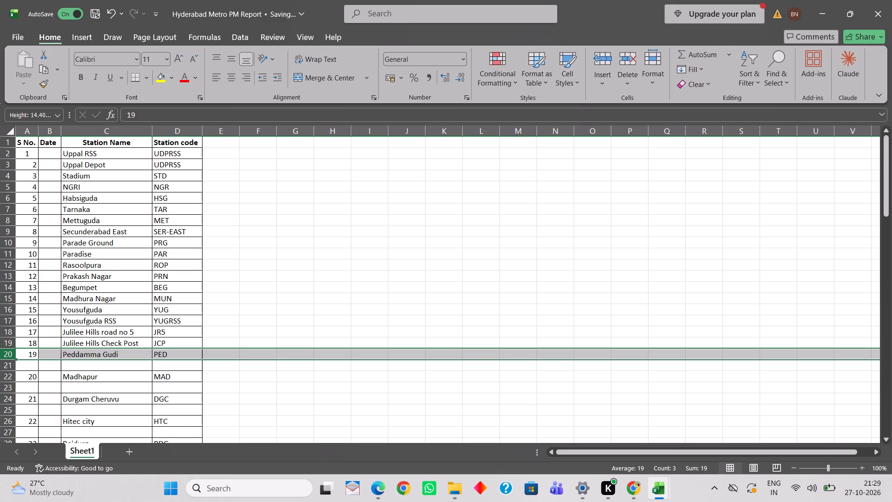
{"action": "left_click", "coordinate": [10, 363]}
{"action": "key", "text": "ctrl+minus"}
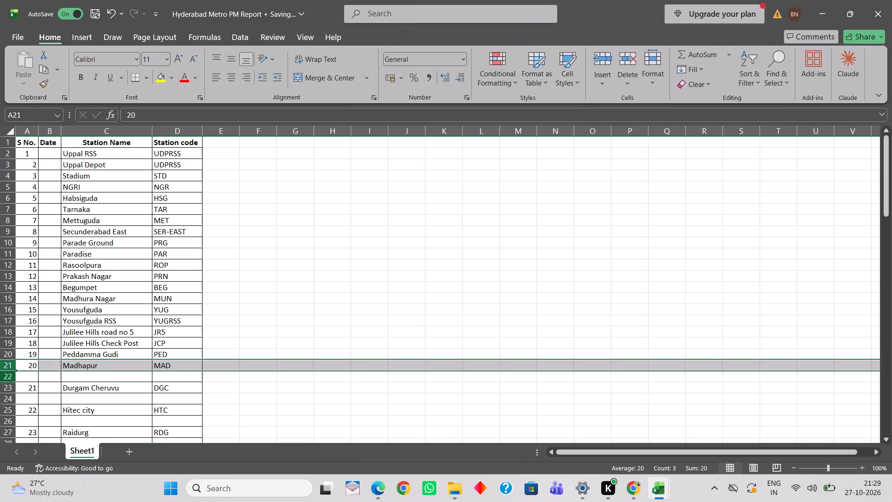
{"action": "left_click", "coordinate": [11, 376]}
{"action": "key", "text": "ctrl+minus"}
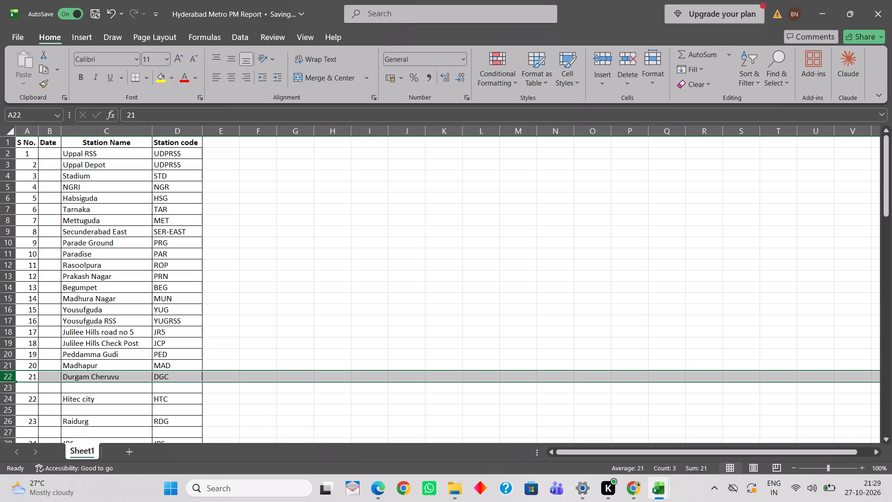
Delete the blank rows beneath the Durgam Cheruvu, Hitec city, Raidurg and JBS entries.
{"action": "left_click", "coordinate": [10, 389]}
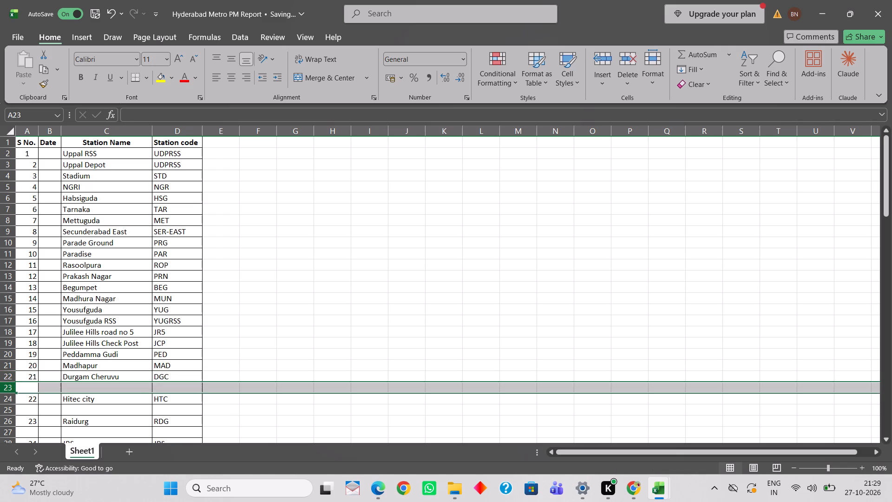
{"action": "key", "text": "ctrl+minus"}
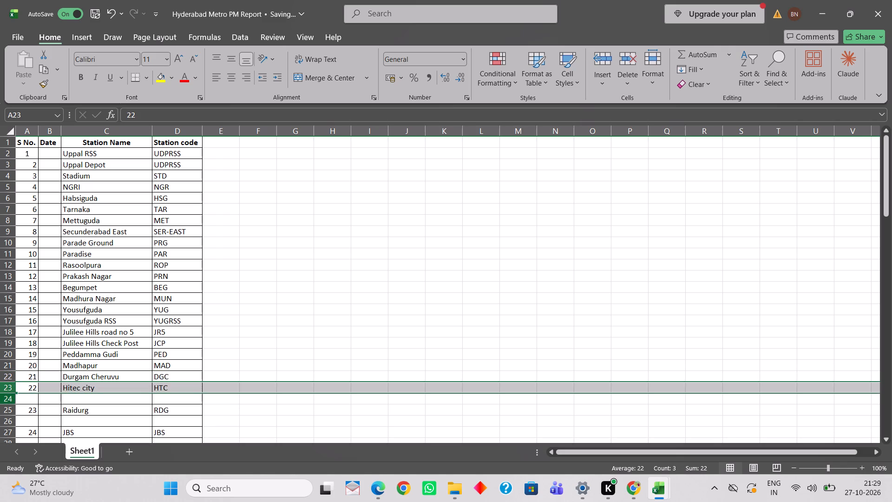
{"action": "left_click", "coordinate": [8, 399]}
{"action": "key", "text": "ctrl+minus"}
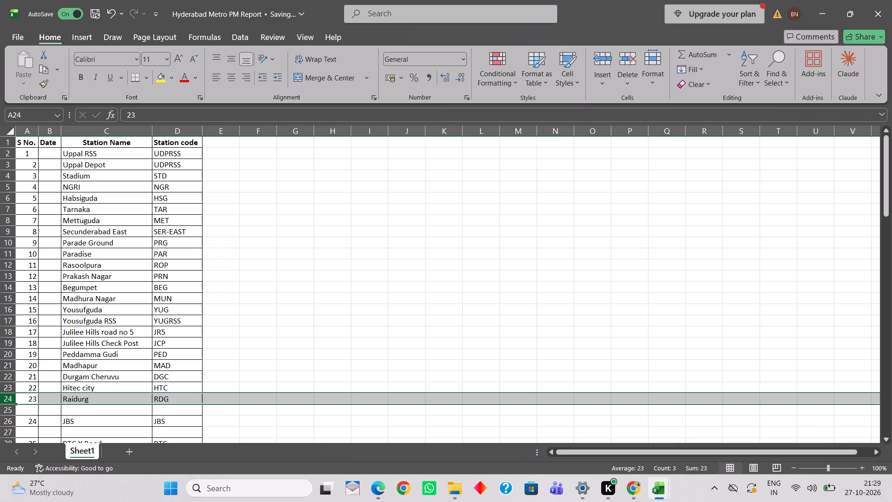
{"action": "left_click", "coordinate": [8, 410]}
{"action": "key", "text": "ctrl+minus"}
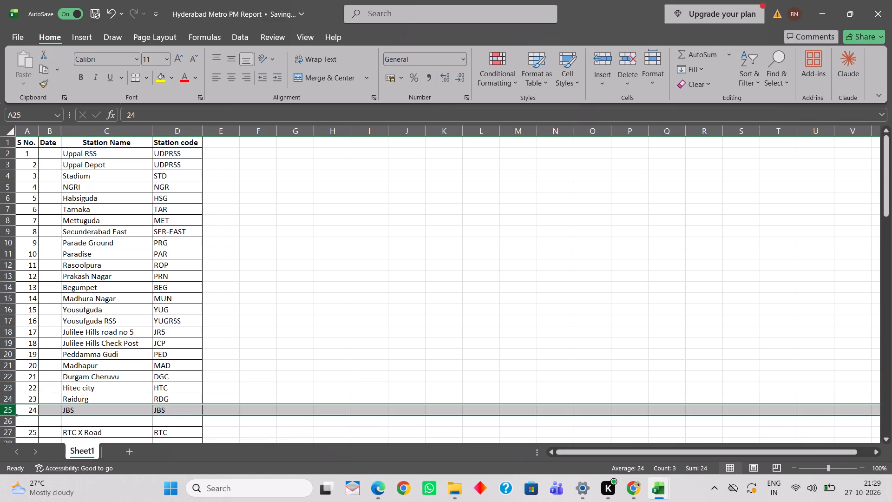
{"action": "left_click", "coordinate": [8, 423]}
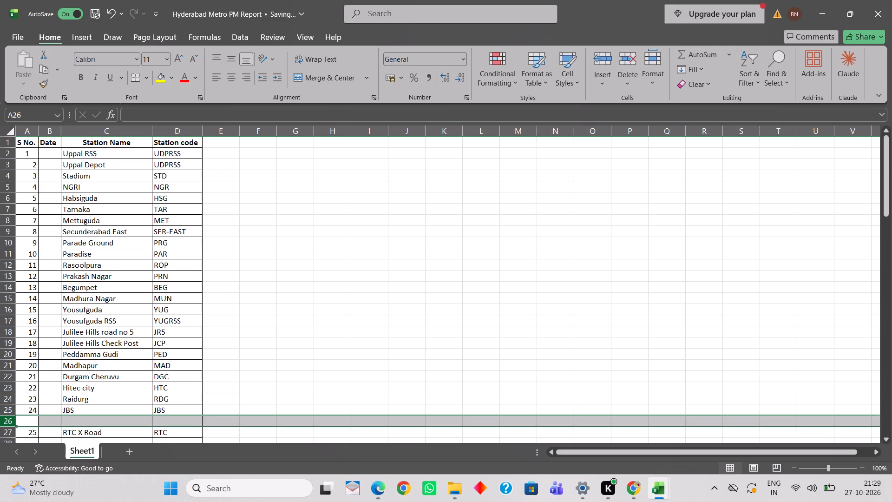
{"action": "key", "text": "ctrl+minus"}
Delete the blank rows beneath the RTC X Road, Narayanaguda, Sultan Bazar and MGBS entries.
{"action": "scroll", "coordinate": [45, 409], "scroll_direction": "down", "scroll_amount": 1}
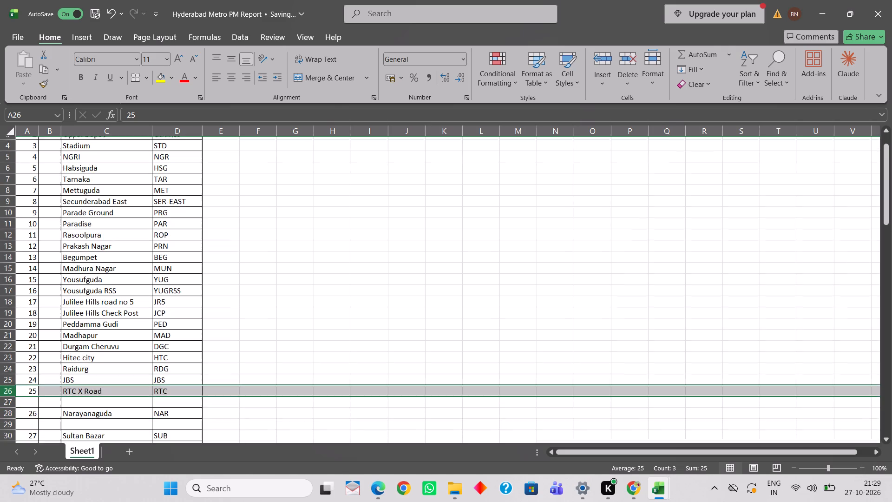
{"action": "left_click", "coordinate": [8, 397]}
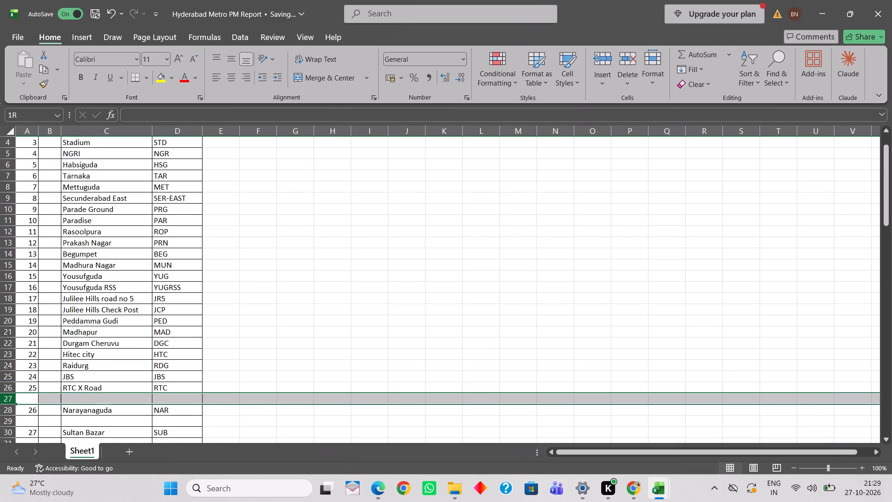
{"action": "key", "text": "ctrl+minus"}
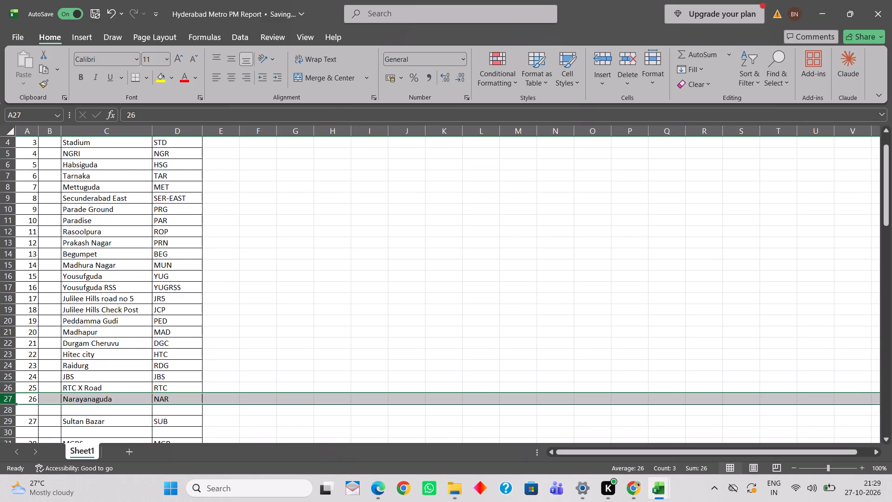
{"action": "scroll", "coordinate": [7, 397], "scroll_direction": "down", "scroll_amount": 1}
{"action": "left_click", "coordinate": [11, 376]}
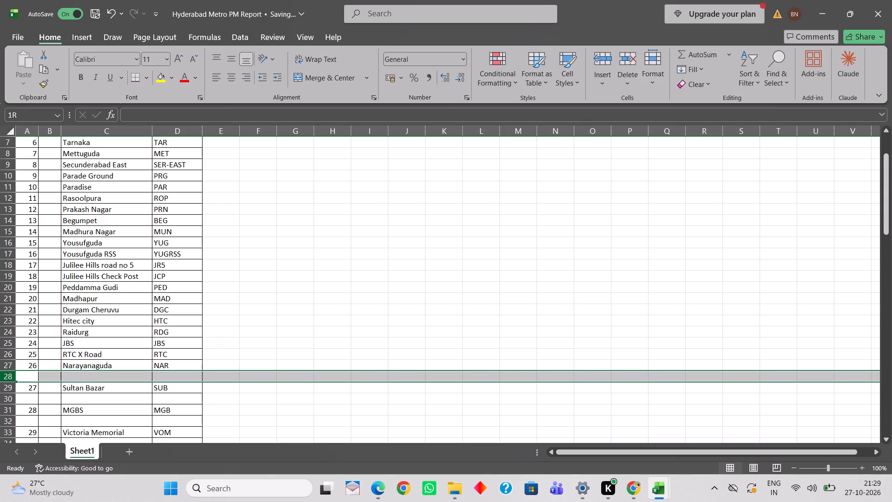
{"action": "key", "text": "ctrl+minus"}
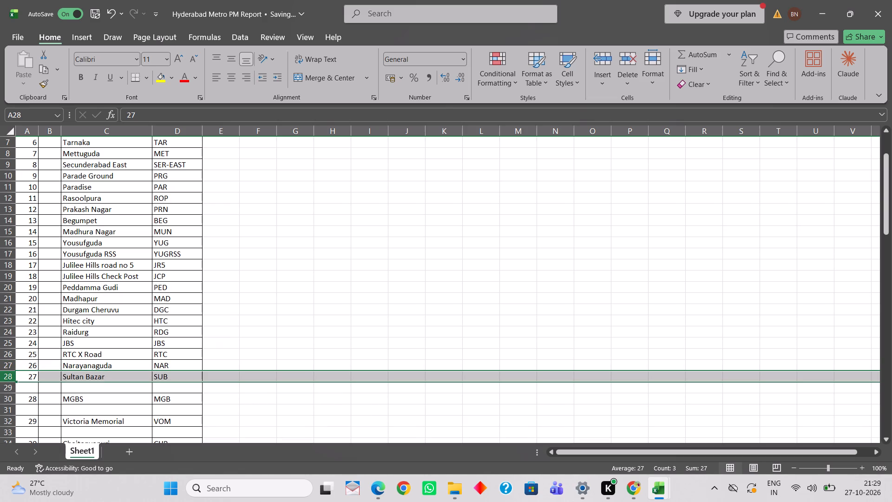
{"action": "left_click", "coordinate": [15, 388]}
{"action": "key", "text": "ctrl+minus"}
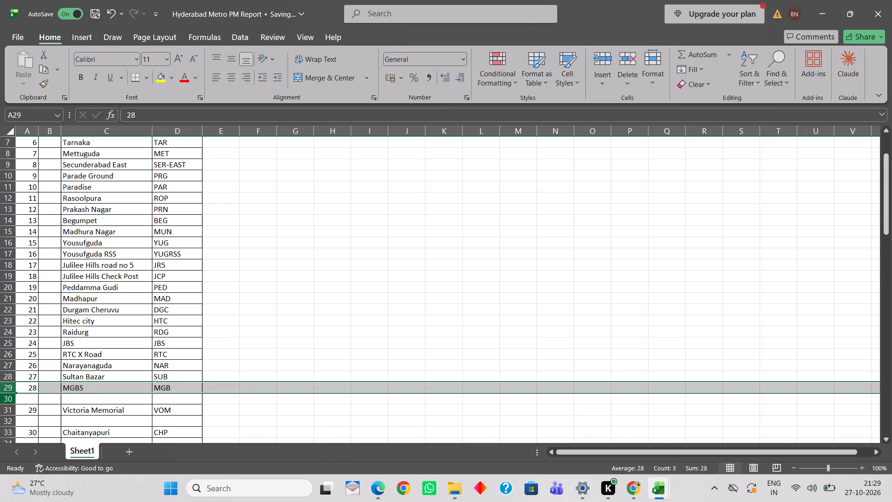
{"action": "left_click", "coordinate": [12, 400]}
{"action": "key", "text": "ctrl+minus"}
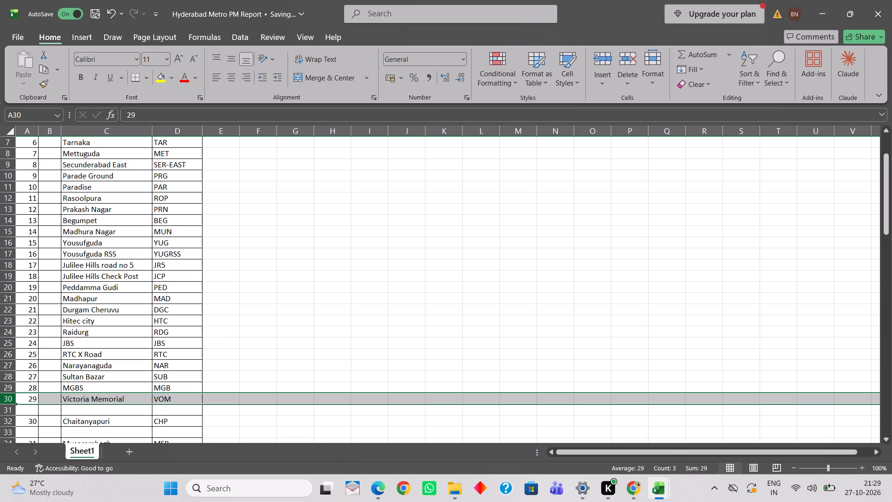
Delete the blank rows beneath the Victoria Memorial and Chaitanyapuri entries.
{"action": "scroll", "coordinate": [12, 399], "scroll_direction": "down", "scroll_amount": 1}
{"action": "left_click", "coordinate": [6, 379]}
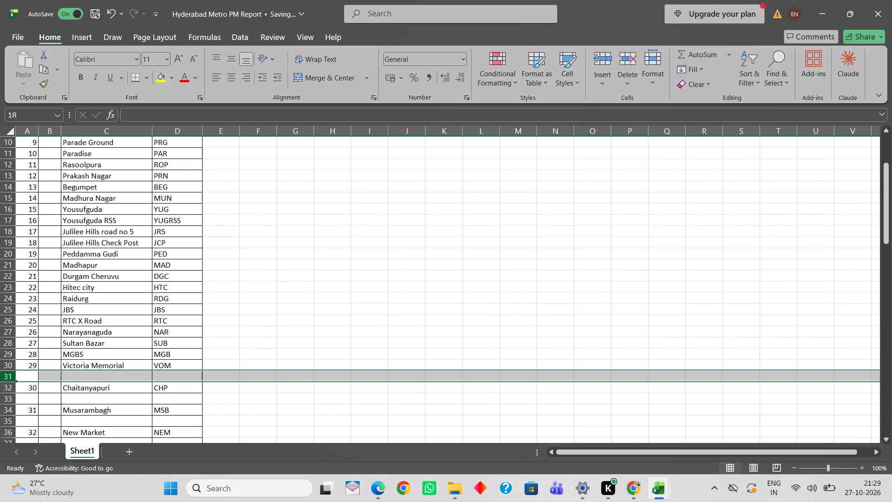
{"action": "key", "text": "ctrl+minus"}
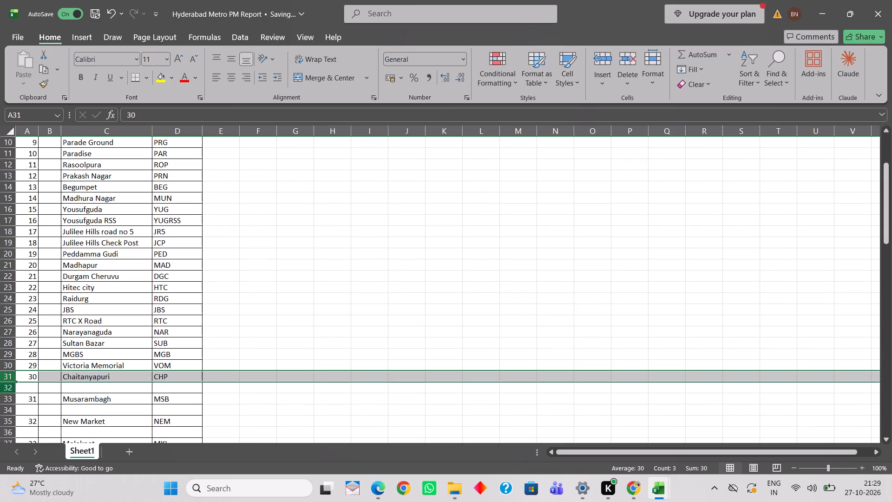
{"action": "left_click", "coordinate": [11, 388]}
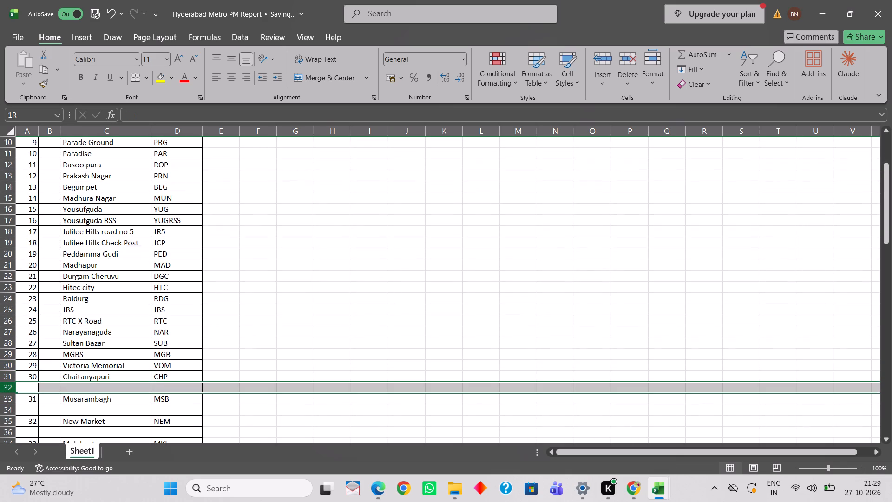
{"action": "key", "text": "ctrl+minus"}
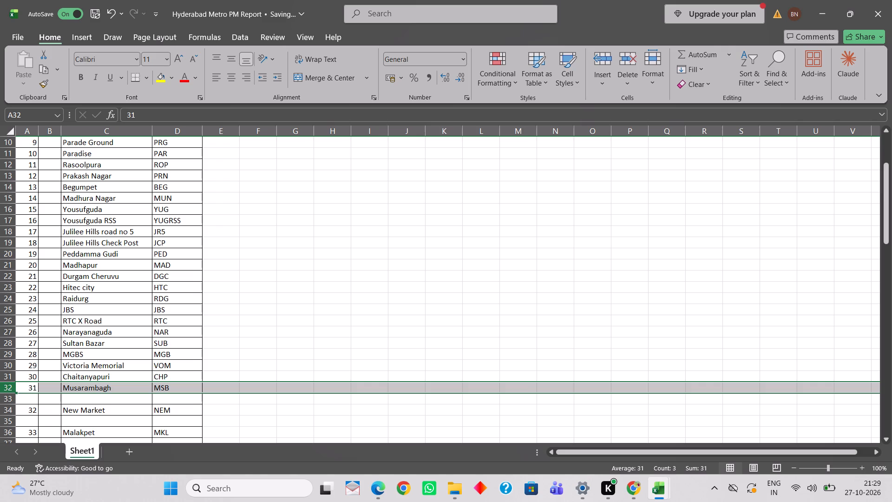
Delete the blank rows beneath the Musarambagh, New Market, Malakpet and Osmania Medical College entries.
{"action": "left_click", "coordinate": [9, 399]}
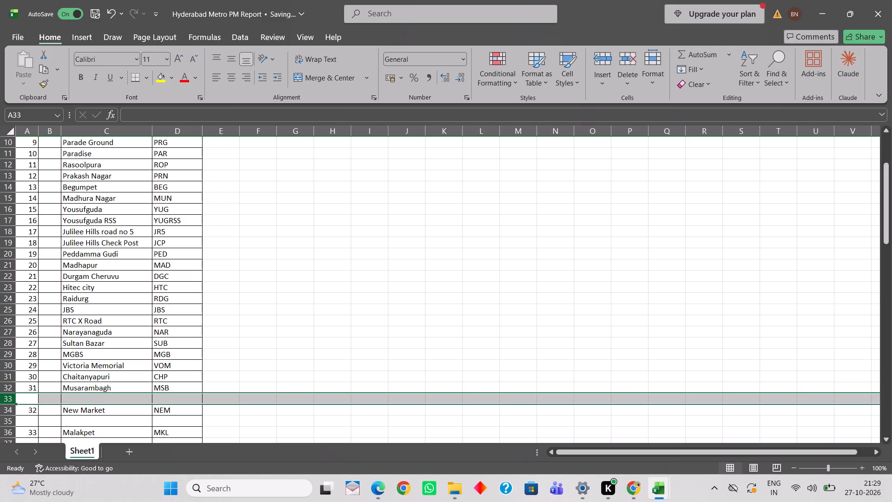
{"action": "key", "text": "ctrl+minus"}
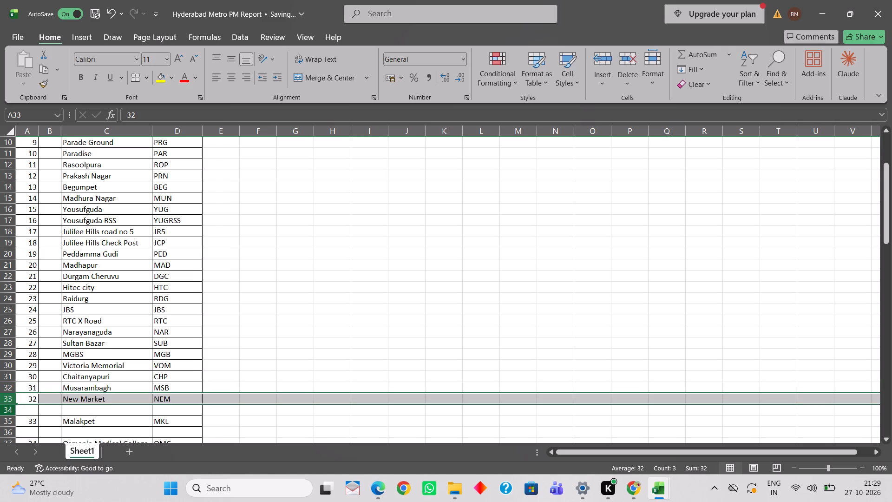
{"action": "left_click", "coordinate": [9, 411]}
{"action": "key", "text": "ctrl+minus"}
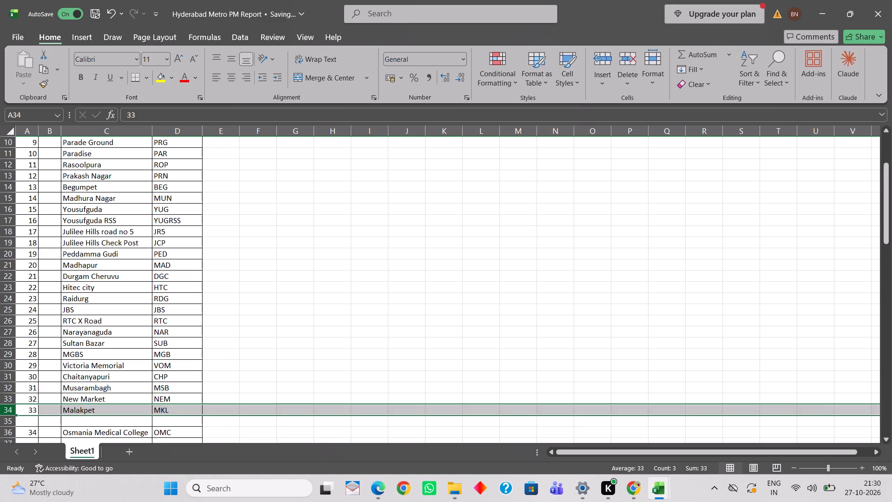
{"action": "left_click", "coordinate": [13, 420]}
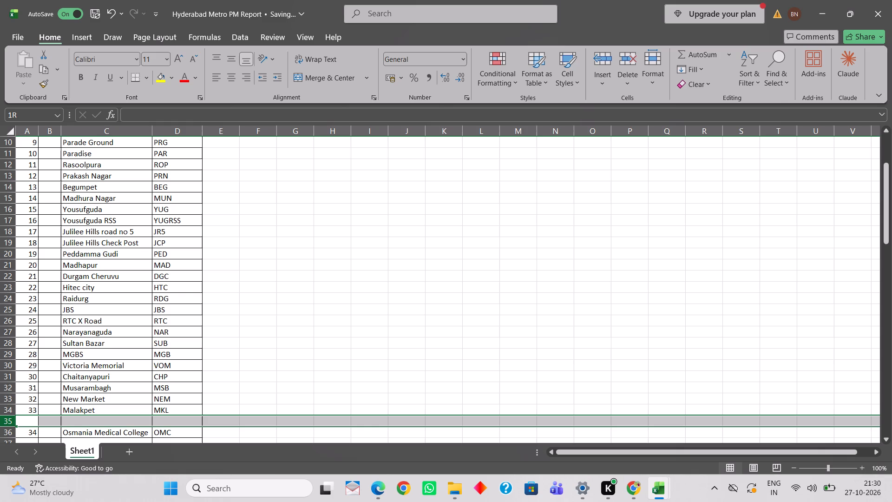
{"action": "key", "text": "ctrl+minus"}
{"action": "scroll", "coordinate": [13, 420], "scroll_direction": "down", "scroll_amount": 1}
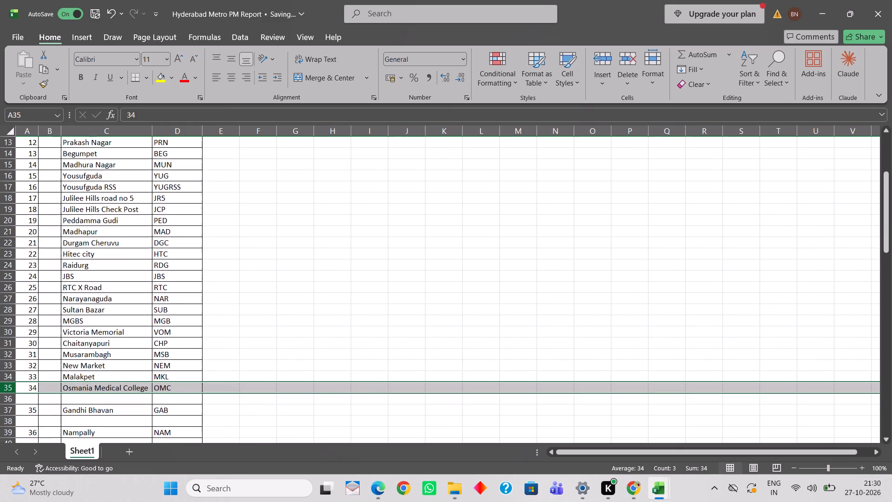
{"action": "left_click", "coordinate": [9, 396]}
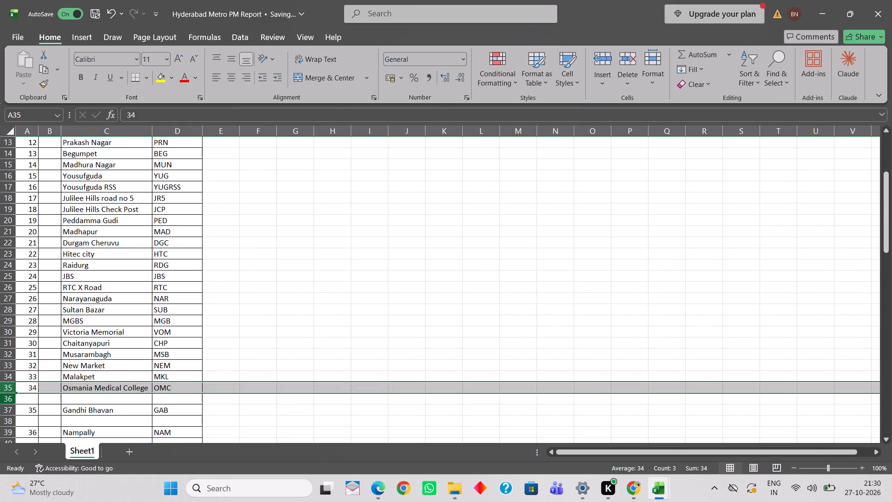
{"action": "left_click", "coordinate": [5, 398]}
{"action": "key", "text": "ctrl+minus"}
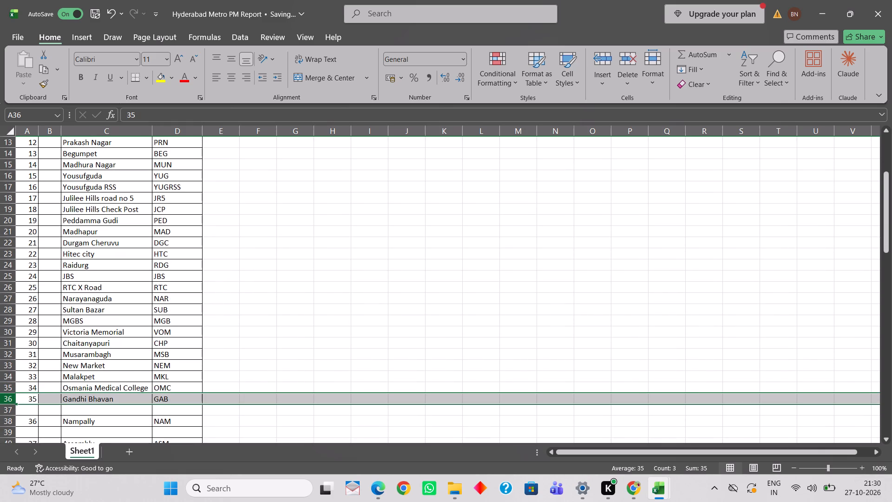
Delete the blank rows beneath the Gandhi Bhavan, Nampally, Assembly and Lakdi-ka-pul entries.
{"action": "left_click", "coordinate": [9, 409]}
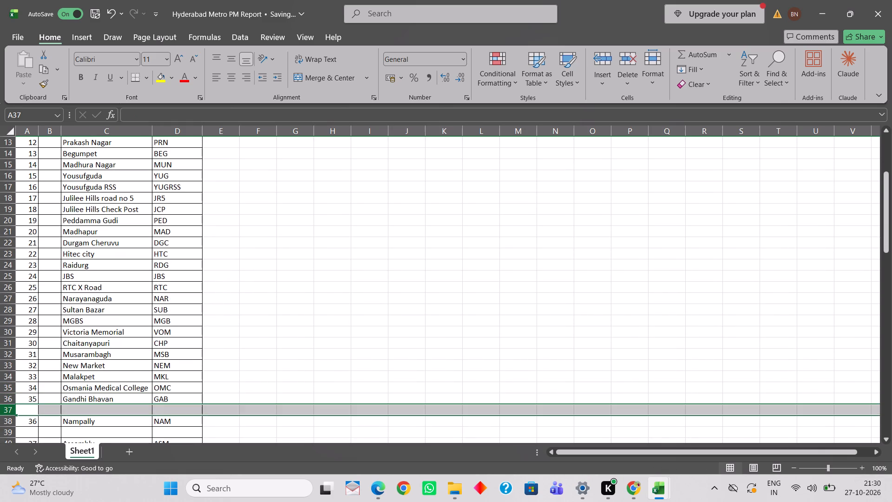
{"action": "key", "text": "ctrl+minus"}
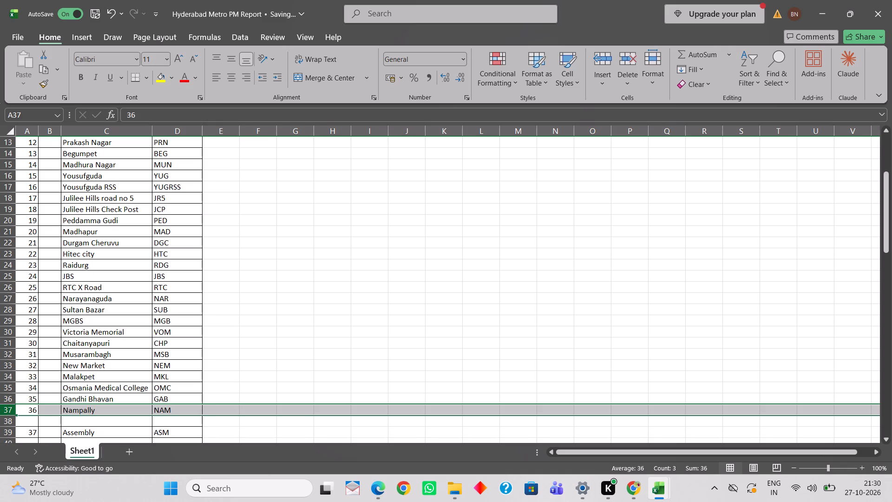
{"action": "left_click", "coordinate": [9, 422]}
{"action": "key", "text": "ctrl+minus"}
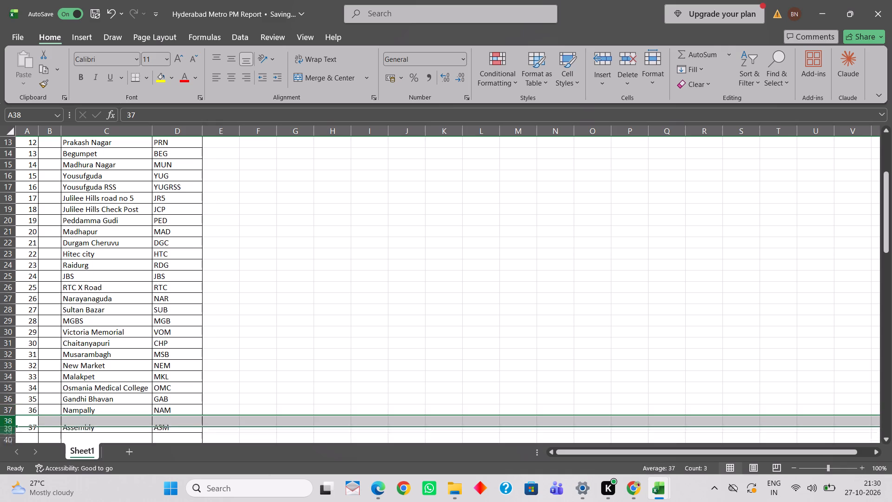
{"action": "scroll", "coordinate": [9, 422], "scroll_direction": "down", "scroll_amount": 1}
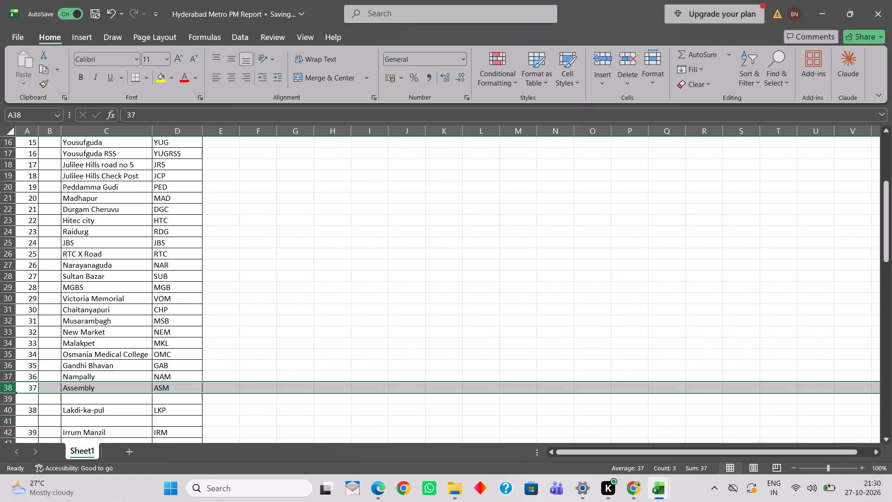
{"action": "left_click", "coordinate": [11, 400]}
{"action": "key", "text": "ctrl+minus"}
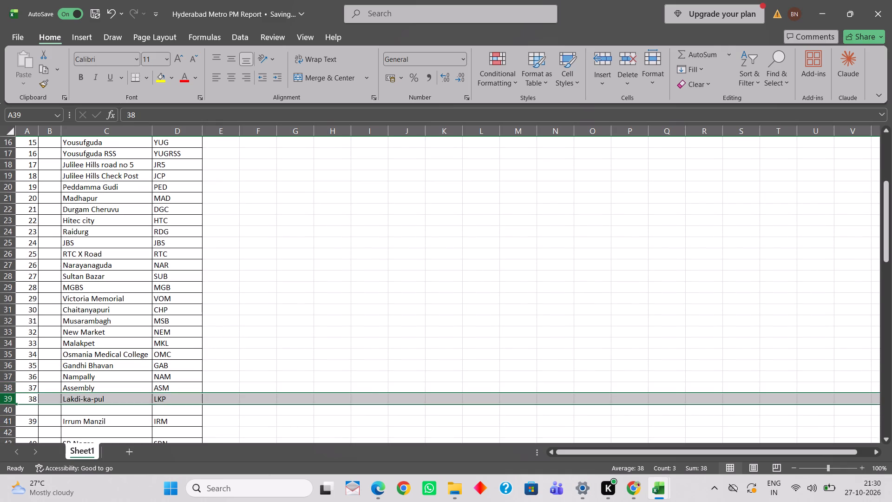
{"action": "left_click", "coordinate": [7, 411]}
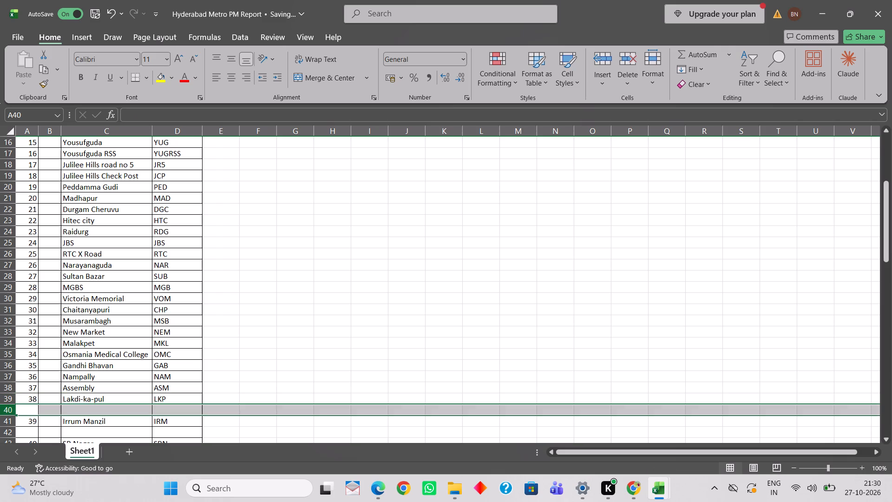
{"action": "key", "text": "ctrl+minus"}
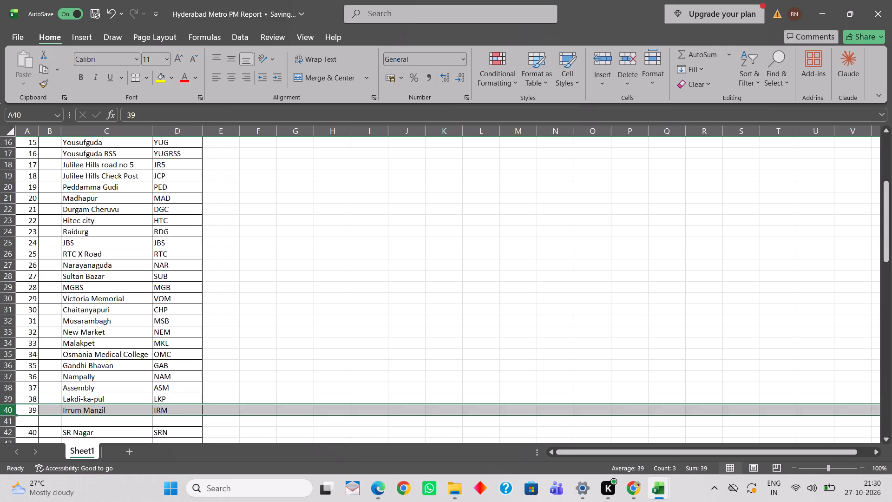
Delete the blank rows beneath the Irrum Manzil, SR Nagar, ESI Hospital and Erragadda entries.
{"action": "left_click", "coordinate": [8, 422]}
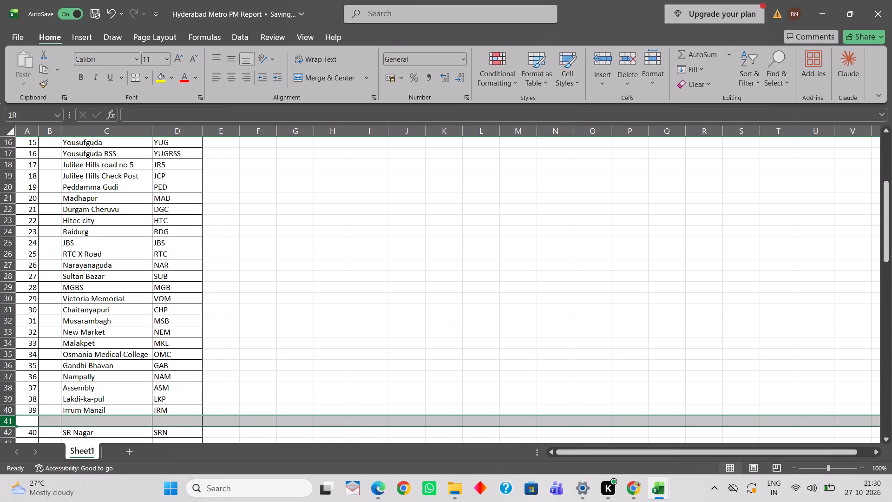
{"action": "key", "text": "ctrl+minus"}
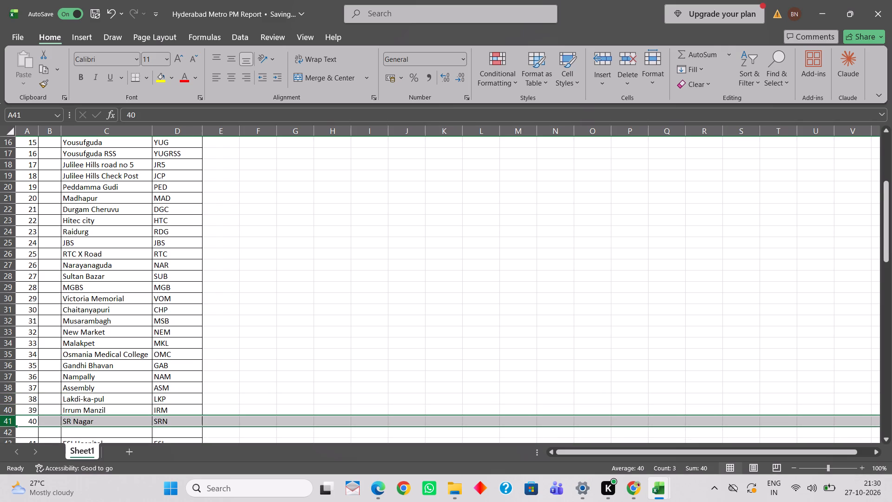
{"action": "scroll", "coordinate": [7, 422], "scroll_direction": "down", "scroll_amount": 2}
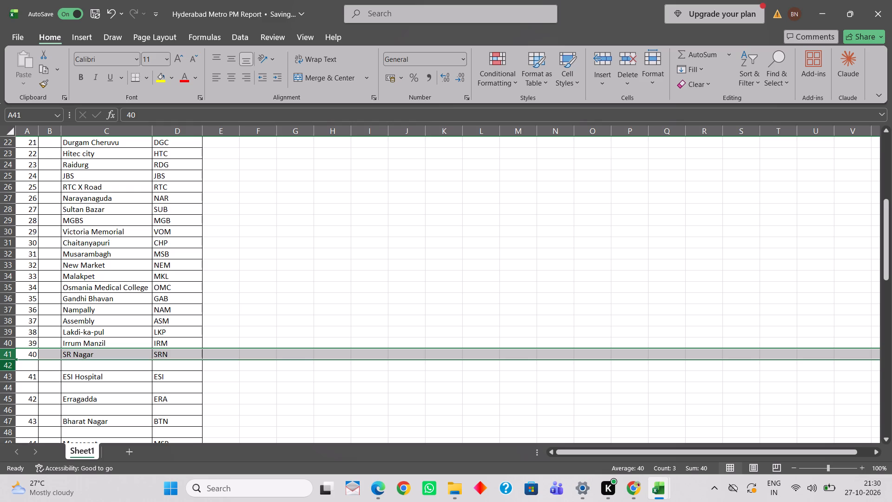
{"action": "left_click", "coordinate": [7, 364]}
{"action": "key", "text": "ctrl+minus"}
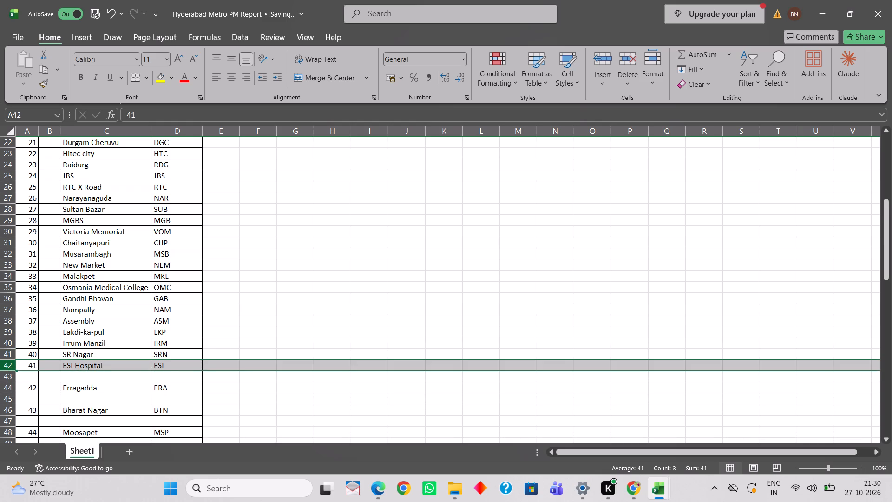
{"action": "left_click", "coordinate": [11, 377]}
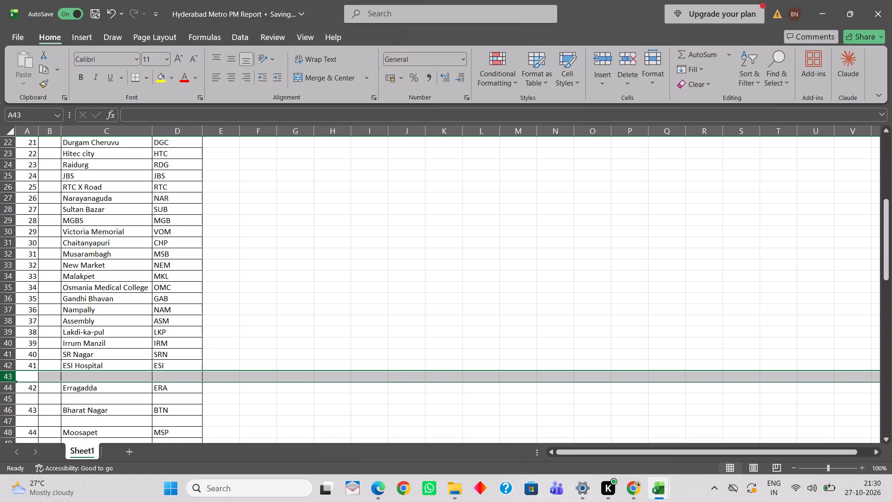
{"action": "key", "text": "ctrl+minus"}
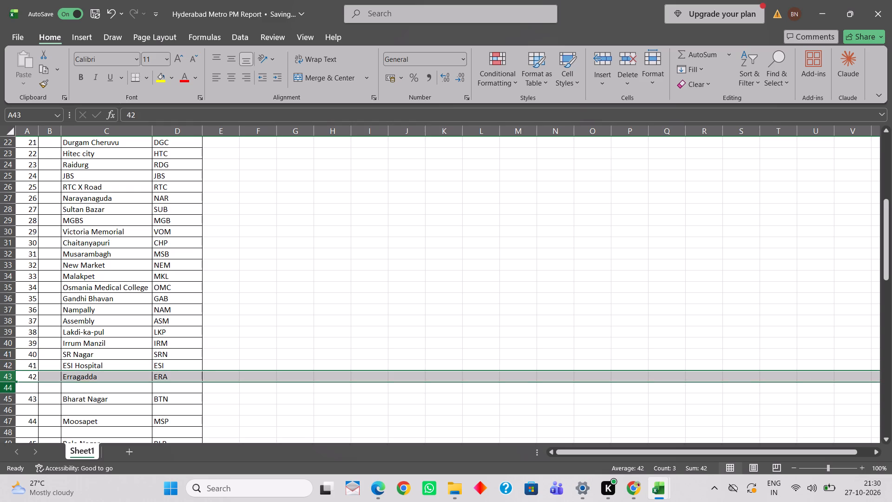
{"action": "left_click", "coordinate": [8, 388]}
{"action": "key", "text": "ctrl+minus"}
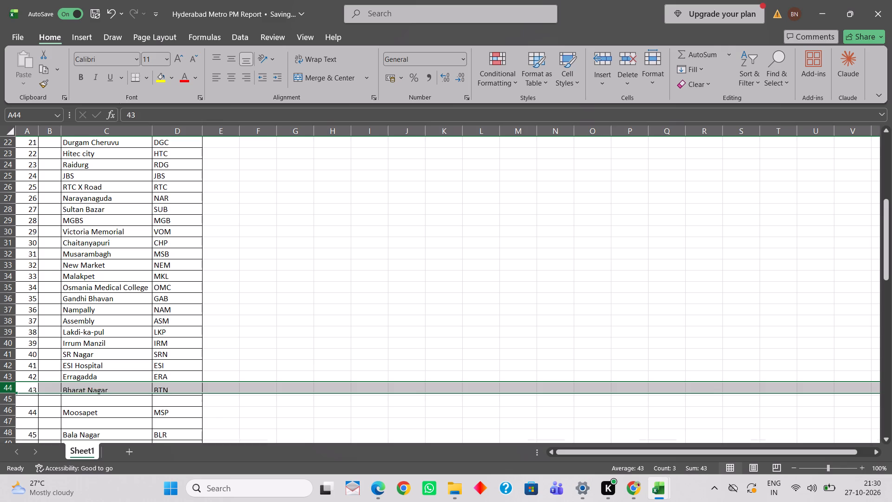
Delete the blank rows beneath the Bharat Nagar, Moosapet, Bala Nagar and Kukatpally entries.
{"action": "left_click", "coordinate": [11, 401]}
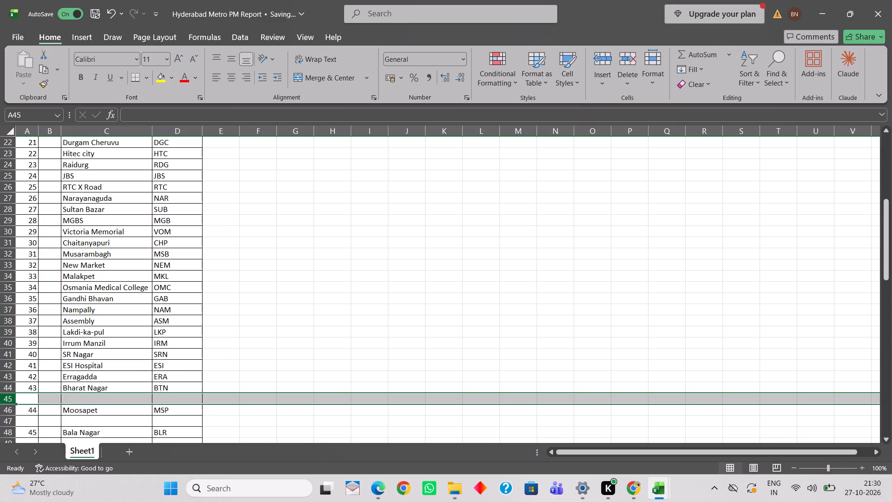
{"action": "key", "text": "ctrl+minus"}
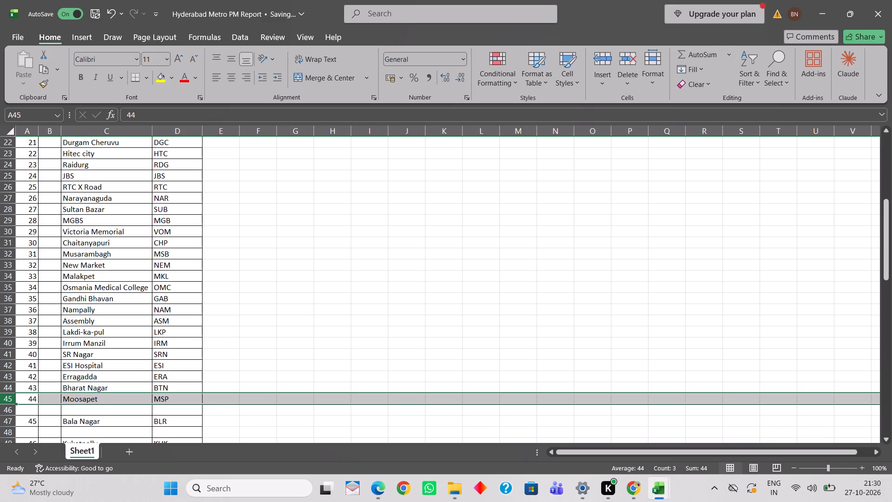
{"action": "left_click", "coordinate": [13, 410]}
{"action": "key", "text": "ctrl+minus"}
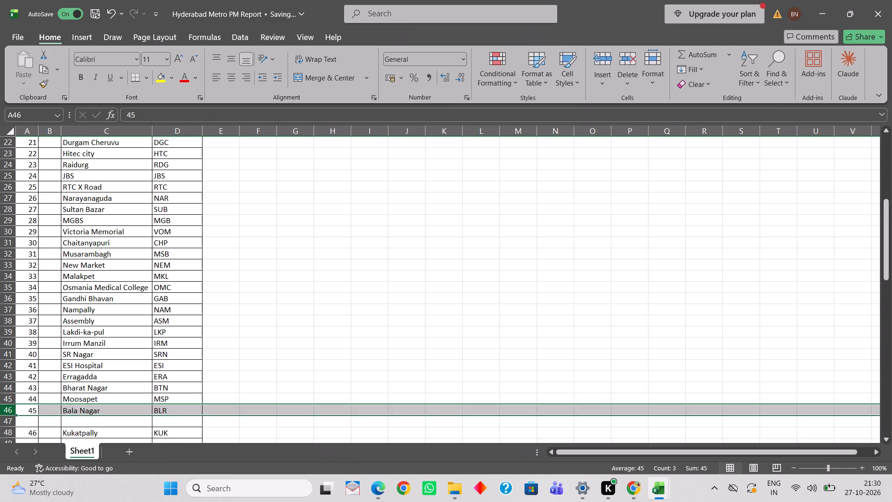
{"action": "left_click", "coordinate": [13, 422]}
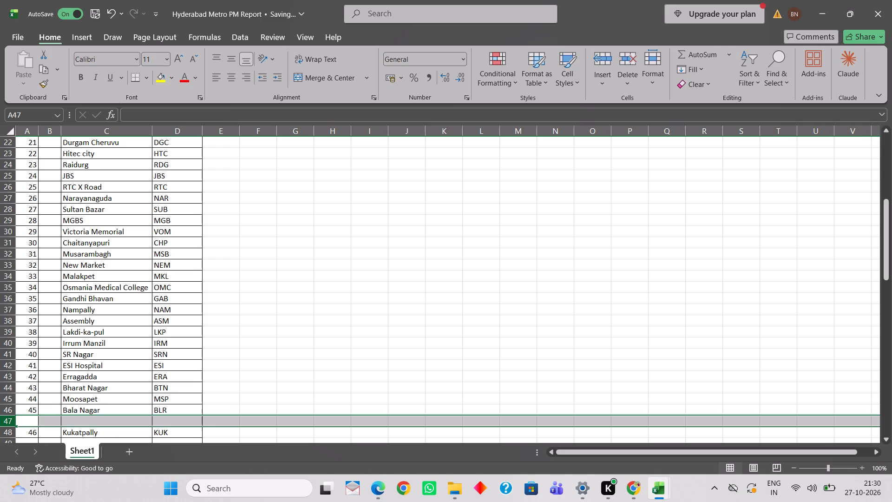
{"action": "key", "text": "ctrl+minus"}
{"action": "scroll", "coordinate": [12, 422], "scroll_direction": "down", "scroll_amount": 1}
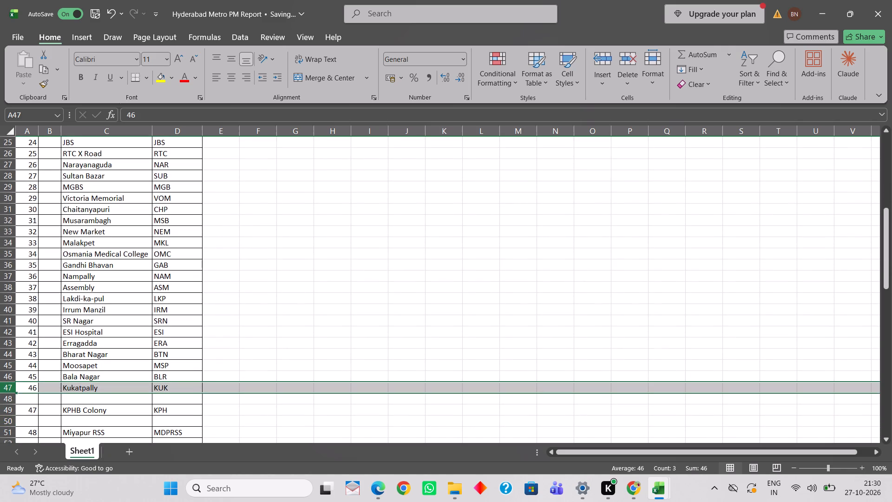
{"action": "left_click", "coordinate": [11, 399]}
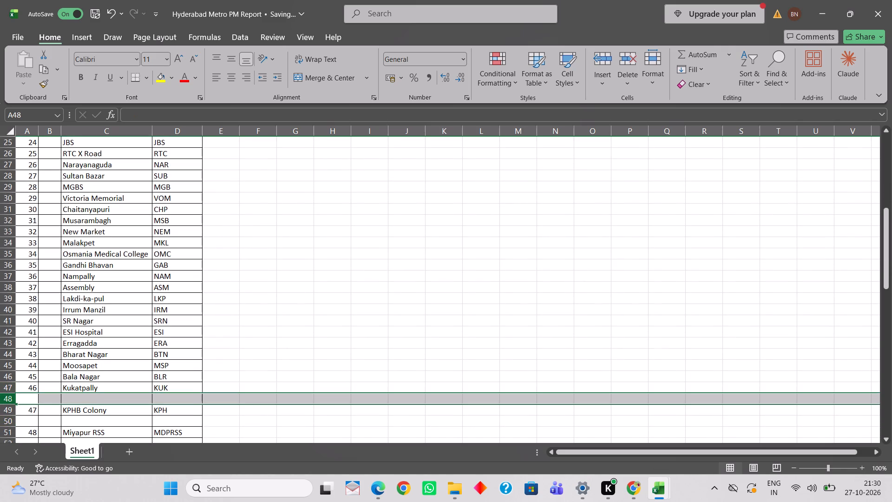
{"action": "key", "text": "ctrl+minus"}
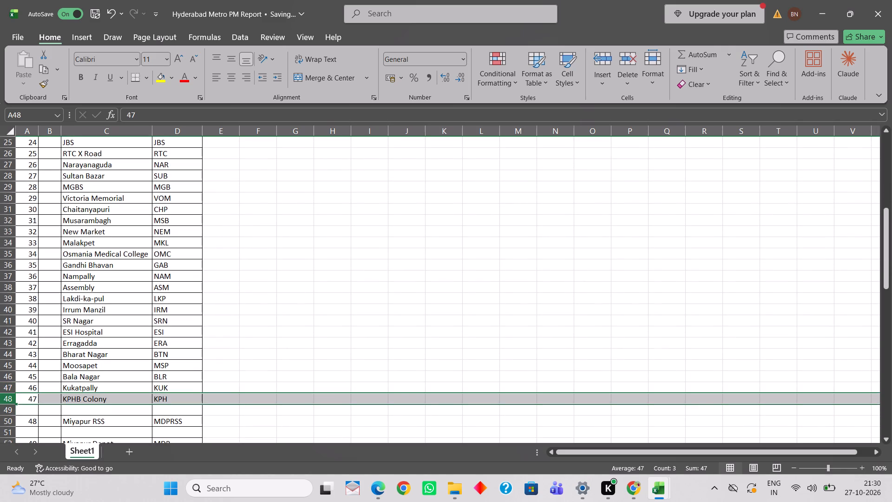
Delete the blank rows beneath the KPHB Colony and Miyapur RSS entries and the empty bordered row beneath Miyapur Depot.
{"action": "left_click", "coordinate": [11, 410]}
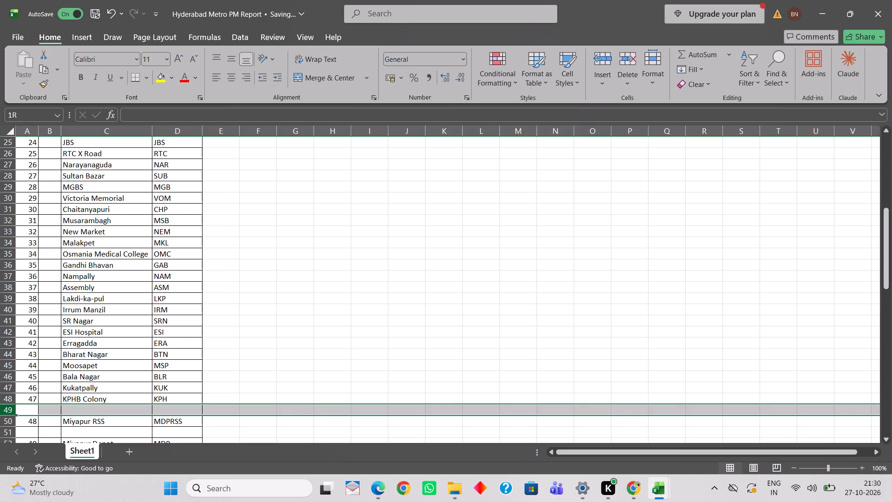
{"action": "key", "text": "ctrl+minus"}
{"action": "scroll", "coordinate": [11, 410], "scroll_direction": "down", "scroll_amount": 1}
{"action": "left_click", "coordinate": [11, 386]}
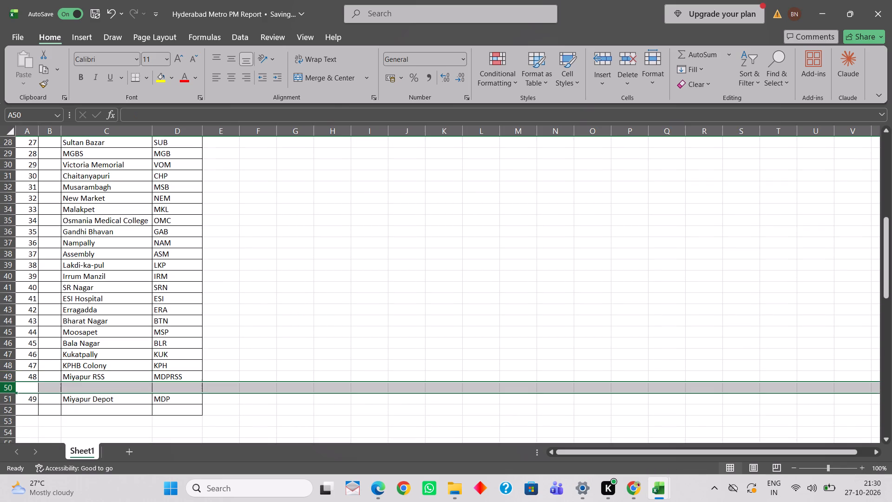
{"action": "key", "text": "ctrl+minus"}
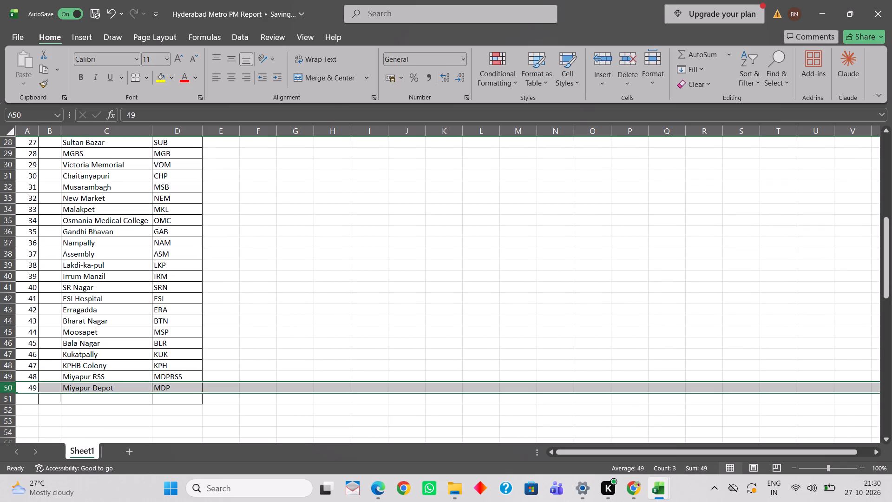
{"action": "left_click", "coordinate": [6, 402]}
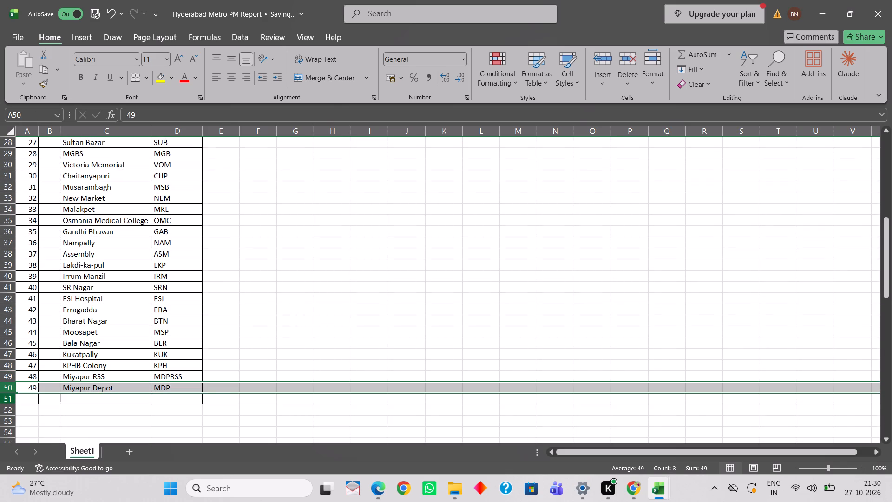
{"action": "left_click", "coordinate": [11, 397]}
{"action": "key", "text": "ctrl+minus"}
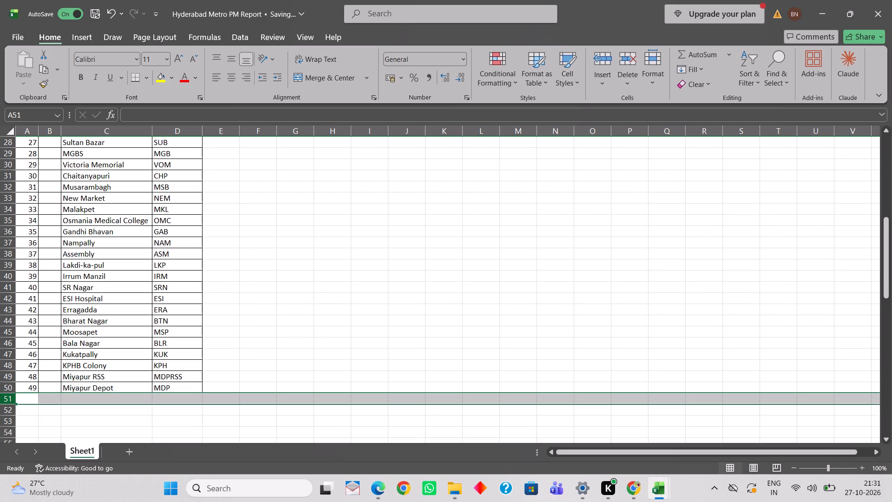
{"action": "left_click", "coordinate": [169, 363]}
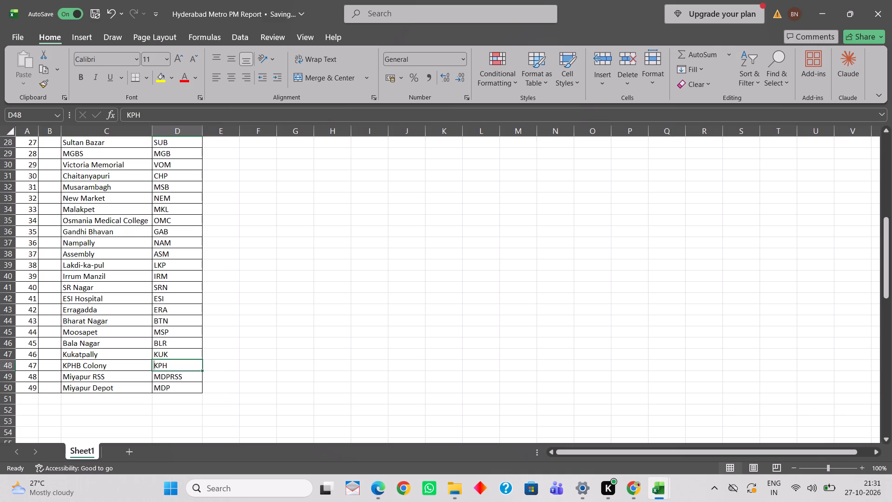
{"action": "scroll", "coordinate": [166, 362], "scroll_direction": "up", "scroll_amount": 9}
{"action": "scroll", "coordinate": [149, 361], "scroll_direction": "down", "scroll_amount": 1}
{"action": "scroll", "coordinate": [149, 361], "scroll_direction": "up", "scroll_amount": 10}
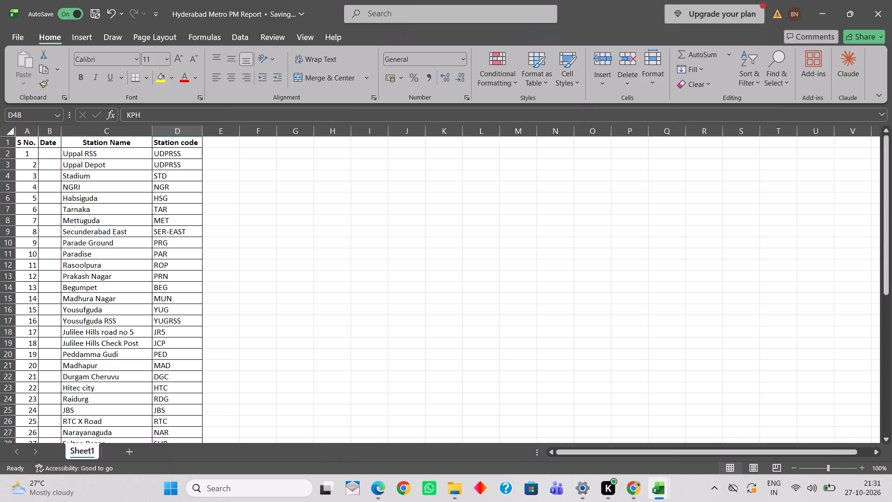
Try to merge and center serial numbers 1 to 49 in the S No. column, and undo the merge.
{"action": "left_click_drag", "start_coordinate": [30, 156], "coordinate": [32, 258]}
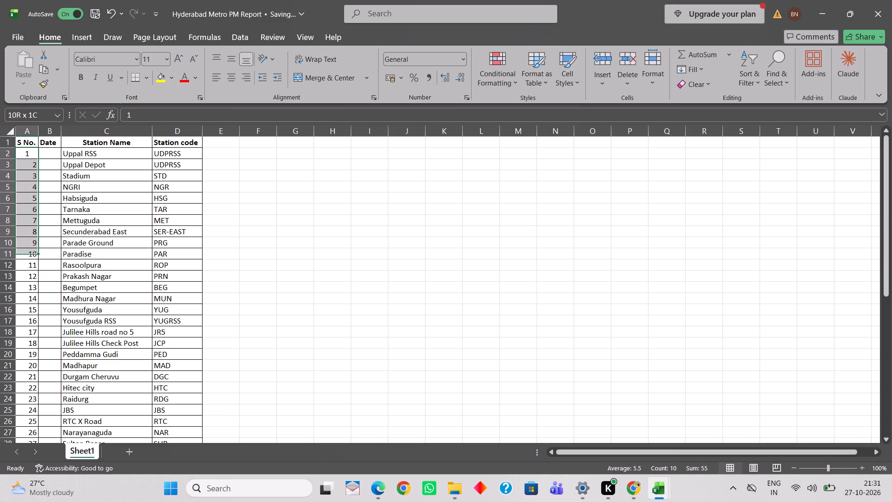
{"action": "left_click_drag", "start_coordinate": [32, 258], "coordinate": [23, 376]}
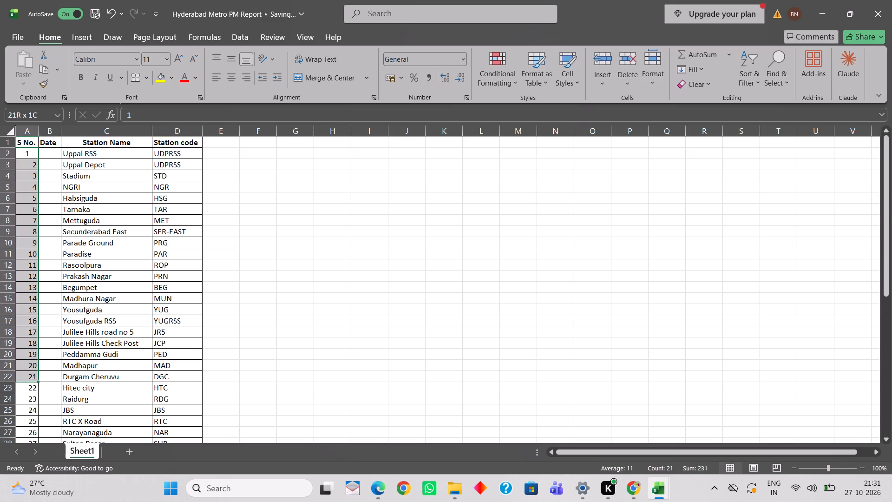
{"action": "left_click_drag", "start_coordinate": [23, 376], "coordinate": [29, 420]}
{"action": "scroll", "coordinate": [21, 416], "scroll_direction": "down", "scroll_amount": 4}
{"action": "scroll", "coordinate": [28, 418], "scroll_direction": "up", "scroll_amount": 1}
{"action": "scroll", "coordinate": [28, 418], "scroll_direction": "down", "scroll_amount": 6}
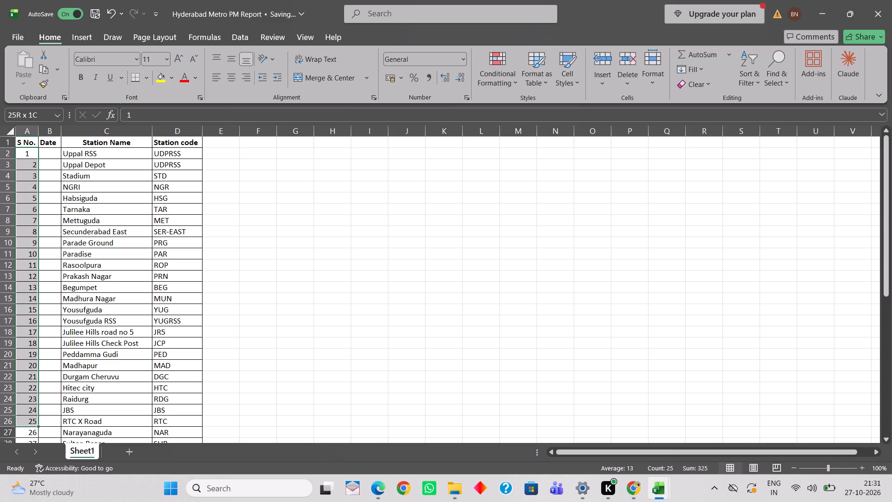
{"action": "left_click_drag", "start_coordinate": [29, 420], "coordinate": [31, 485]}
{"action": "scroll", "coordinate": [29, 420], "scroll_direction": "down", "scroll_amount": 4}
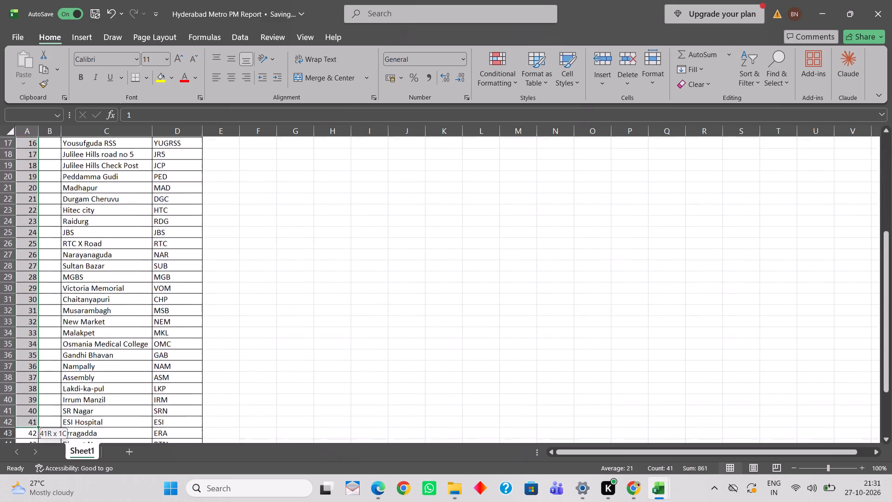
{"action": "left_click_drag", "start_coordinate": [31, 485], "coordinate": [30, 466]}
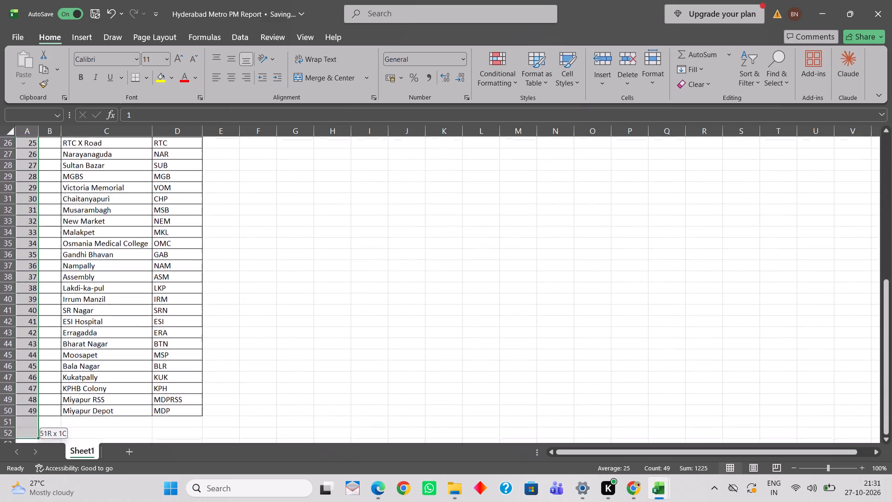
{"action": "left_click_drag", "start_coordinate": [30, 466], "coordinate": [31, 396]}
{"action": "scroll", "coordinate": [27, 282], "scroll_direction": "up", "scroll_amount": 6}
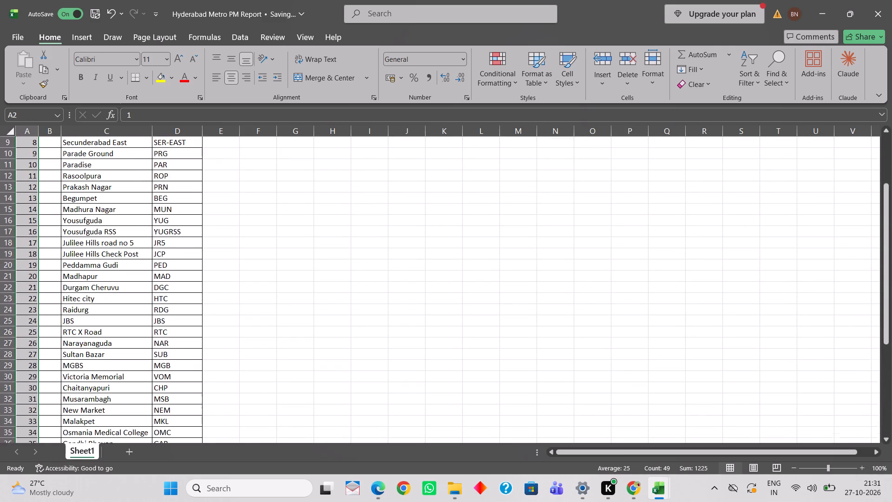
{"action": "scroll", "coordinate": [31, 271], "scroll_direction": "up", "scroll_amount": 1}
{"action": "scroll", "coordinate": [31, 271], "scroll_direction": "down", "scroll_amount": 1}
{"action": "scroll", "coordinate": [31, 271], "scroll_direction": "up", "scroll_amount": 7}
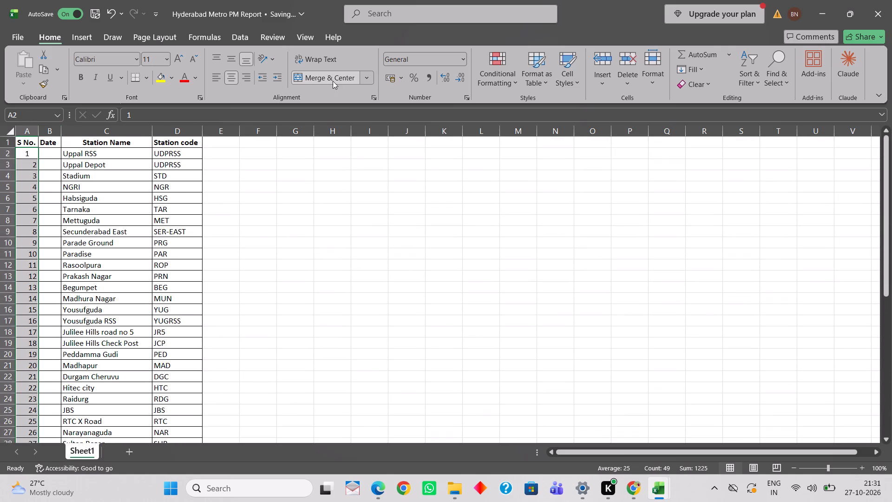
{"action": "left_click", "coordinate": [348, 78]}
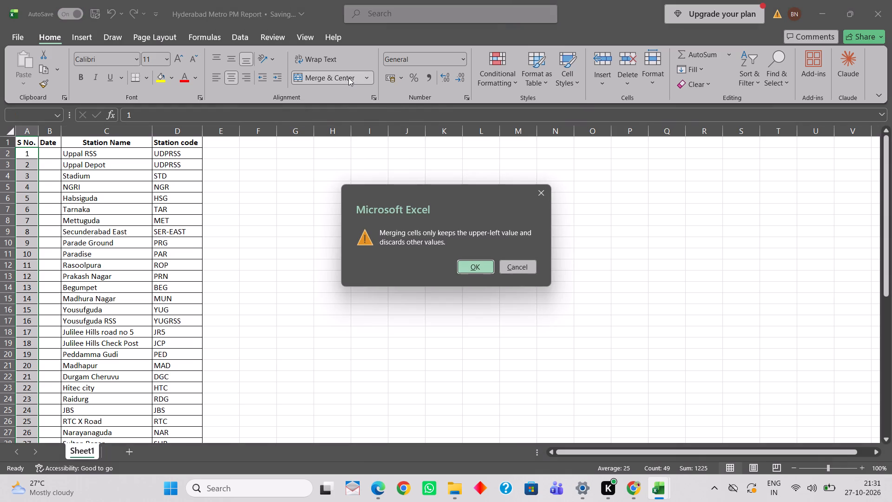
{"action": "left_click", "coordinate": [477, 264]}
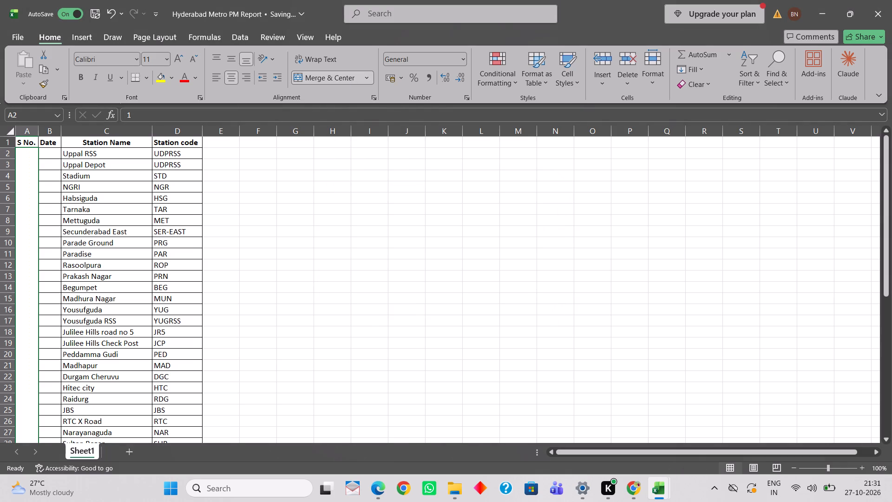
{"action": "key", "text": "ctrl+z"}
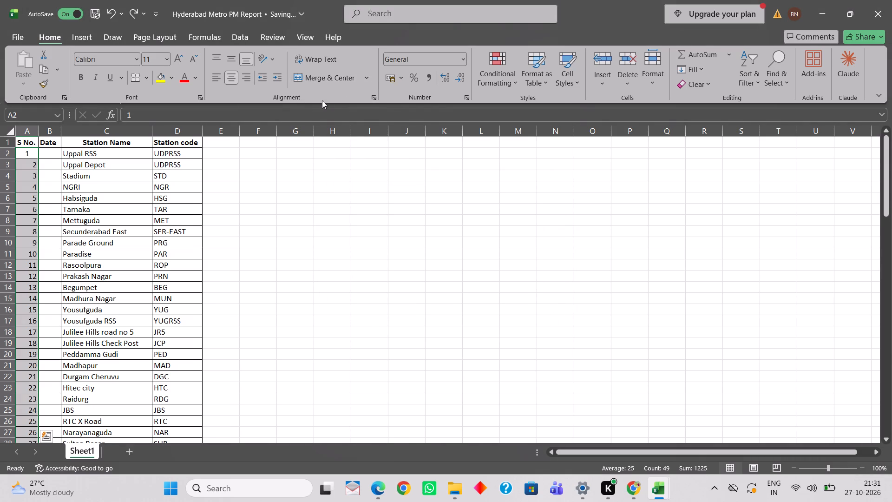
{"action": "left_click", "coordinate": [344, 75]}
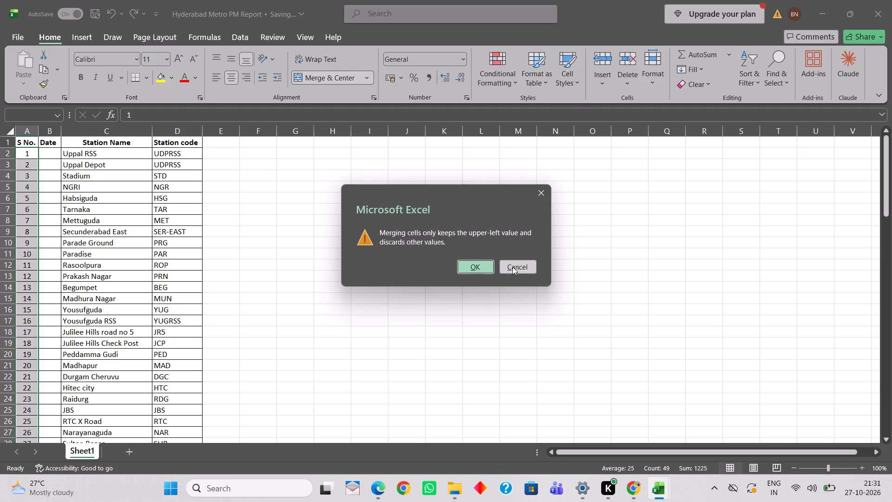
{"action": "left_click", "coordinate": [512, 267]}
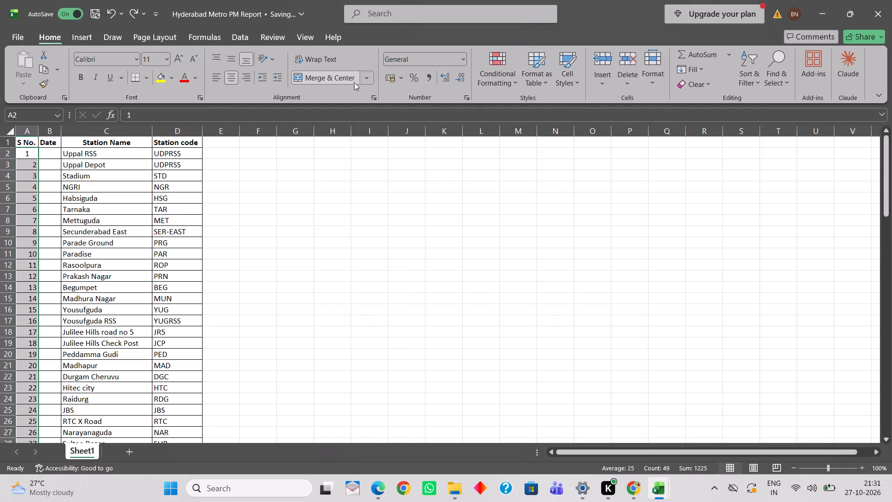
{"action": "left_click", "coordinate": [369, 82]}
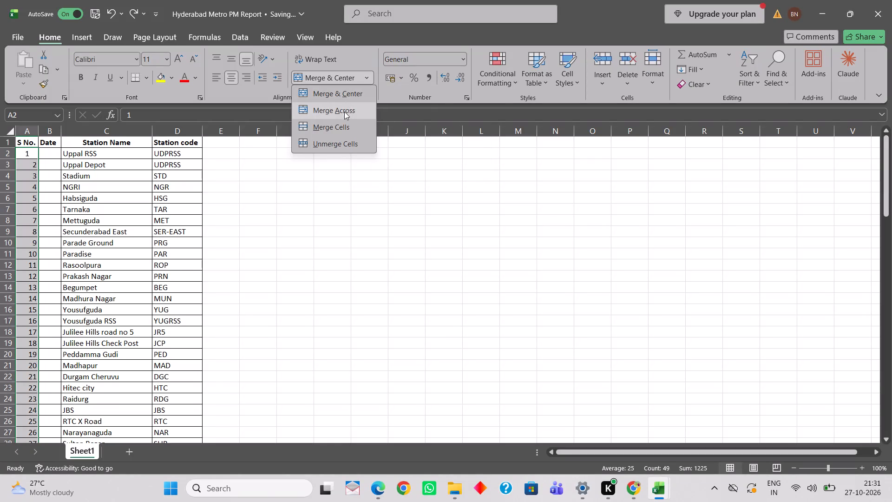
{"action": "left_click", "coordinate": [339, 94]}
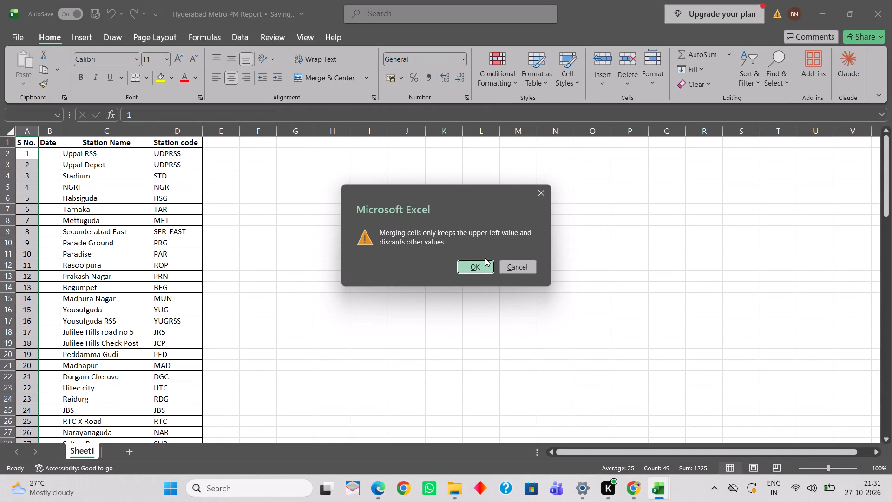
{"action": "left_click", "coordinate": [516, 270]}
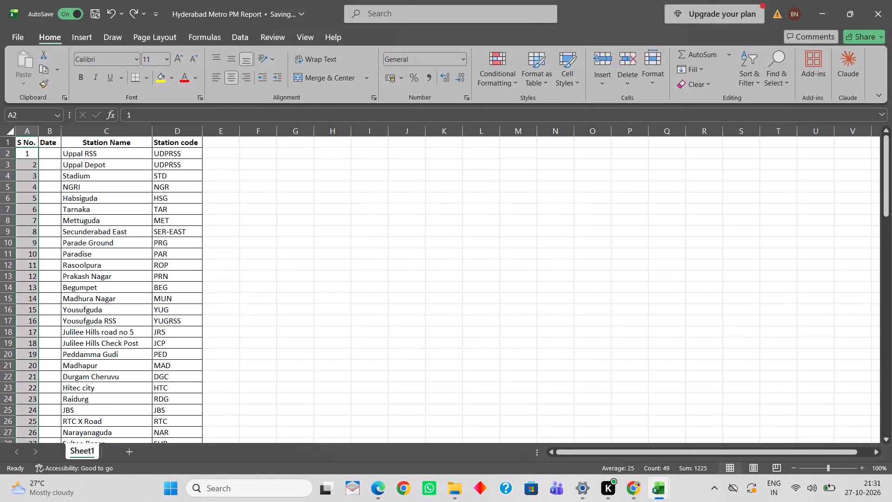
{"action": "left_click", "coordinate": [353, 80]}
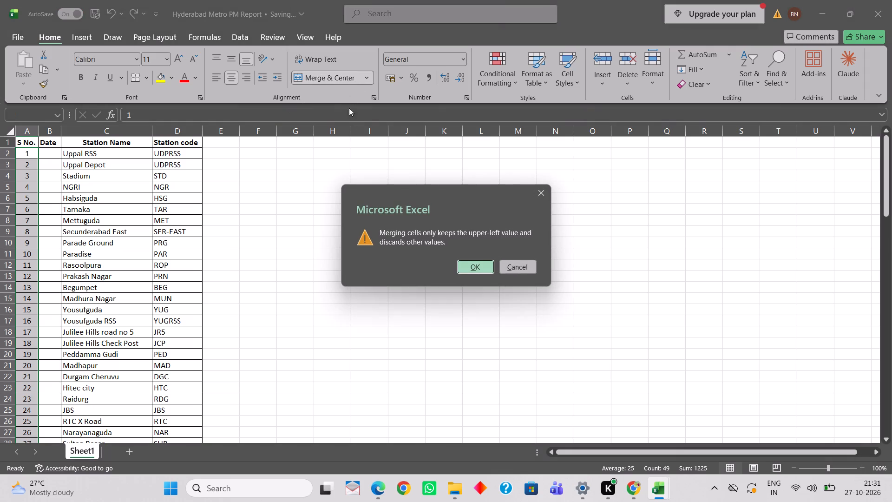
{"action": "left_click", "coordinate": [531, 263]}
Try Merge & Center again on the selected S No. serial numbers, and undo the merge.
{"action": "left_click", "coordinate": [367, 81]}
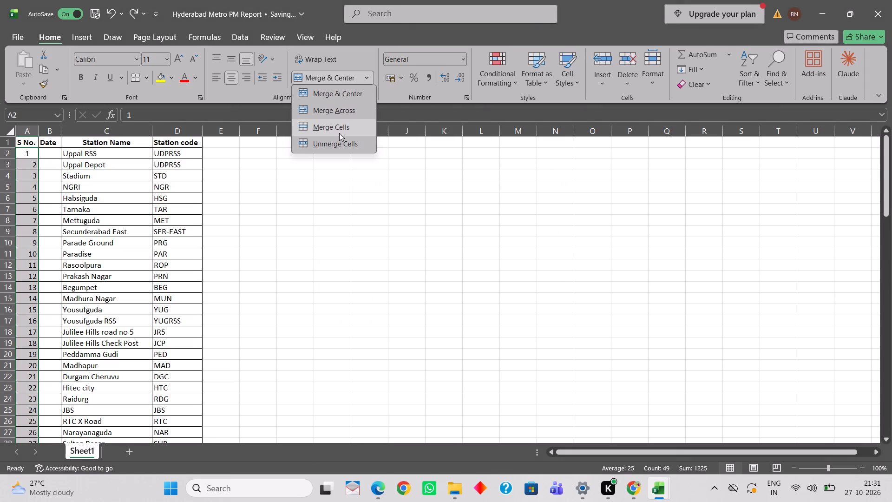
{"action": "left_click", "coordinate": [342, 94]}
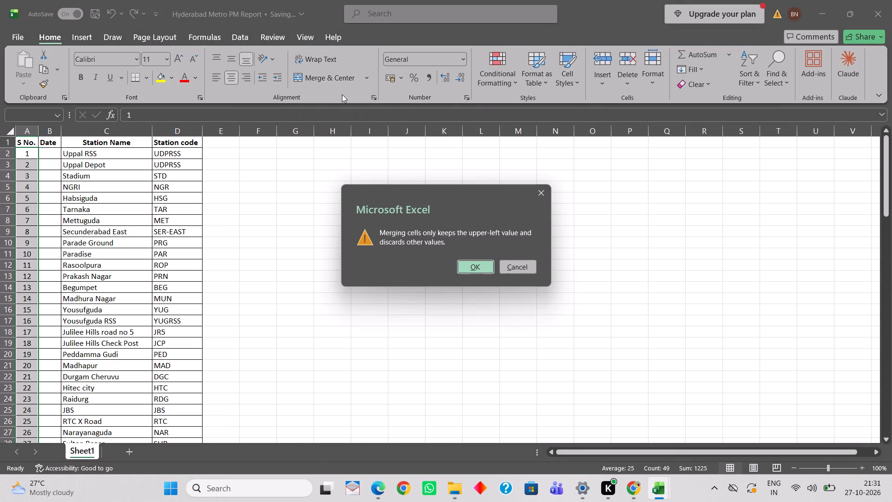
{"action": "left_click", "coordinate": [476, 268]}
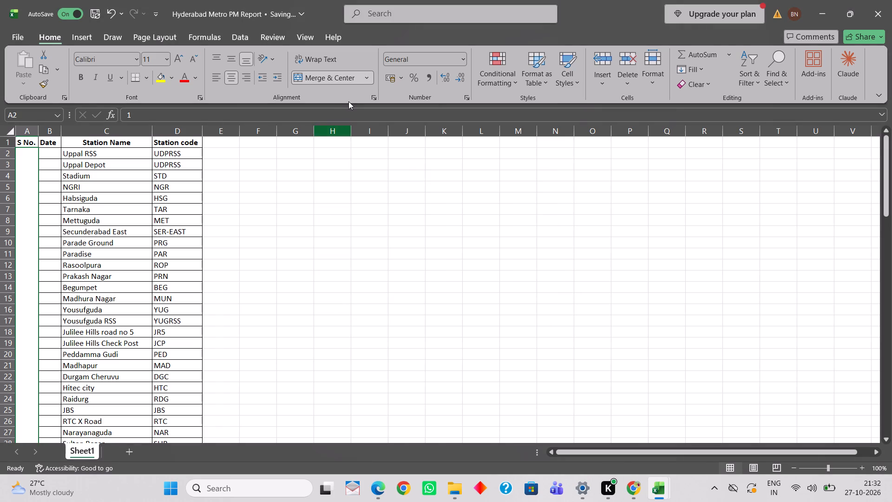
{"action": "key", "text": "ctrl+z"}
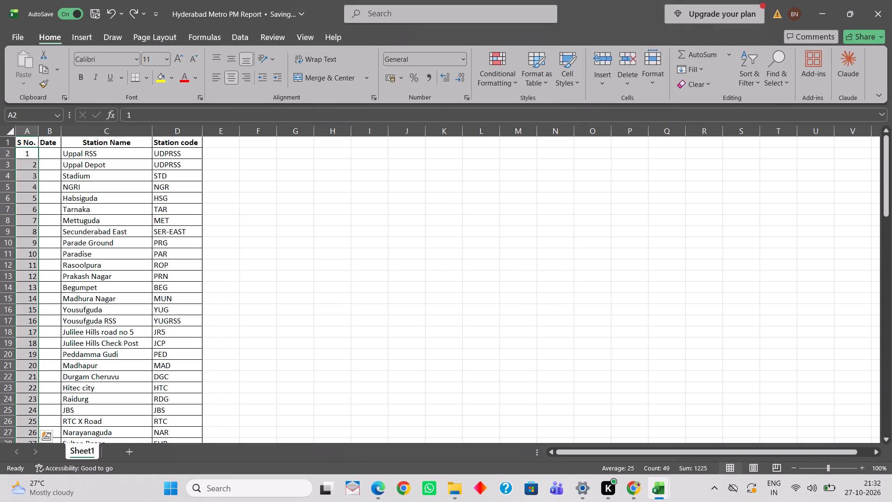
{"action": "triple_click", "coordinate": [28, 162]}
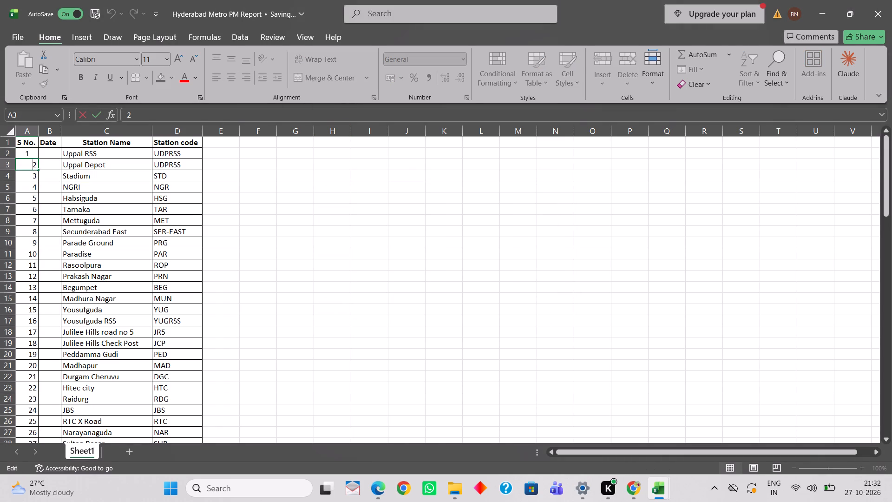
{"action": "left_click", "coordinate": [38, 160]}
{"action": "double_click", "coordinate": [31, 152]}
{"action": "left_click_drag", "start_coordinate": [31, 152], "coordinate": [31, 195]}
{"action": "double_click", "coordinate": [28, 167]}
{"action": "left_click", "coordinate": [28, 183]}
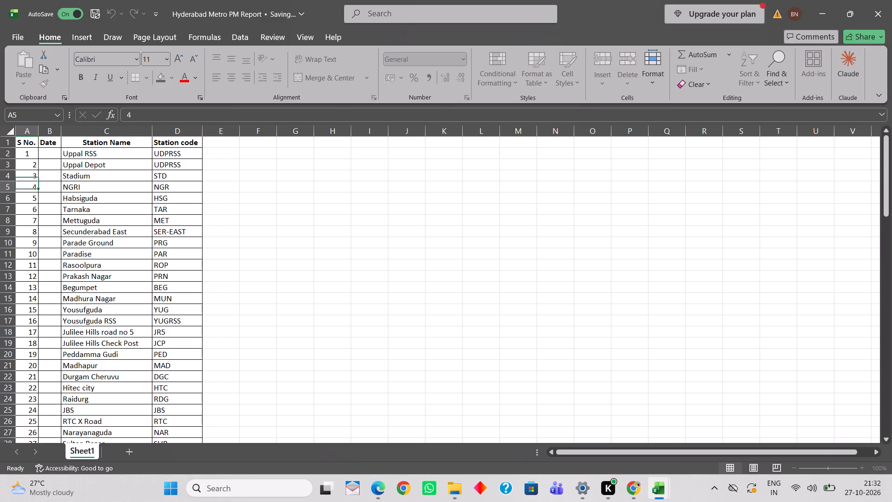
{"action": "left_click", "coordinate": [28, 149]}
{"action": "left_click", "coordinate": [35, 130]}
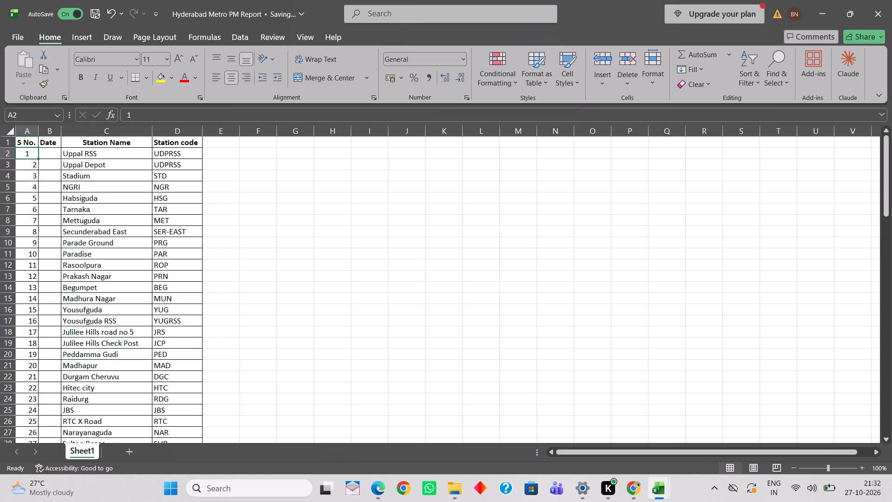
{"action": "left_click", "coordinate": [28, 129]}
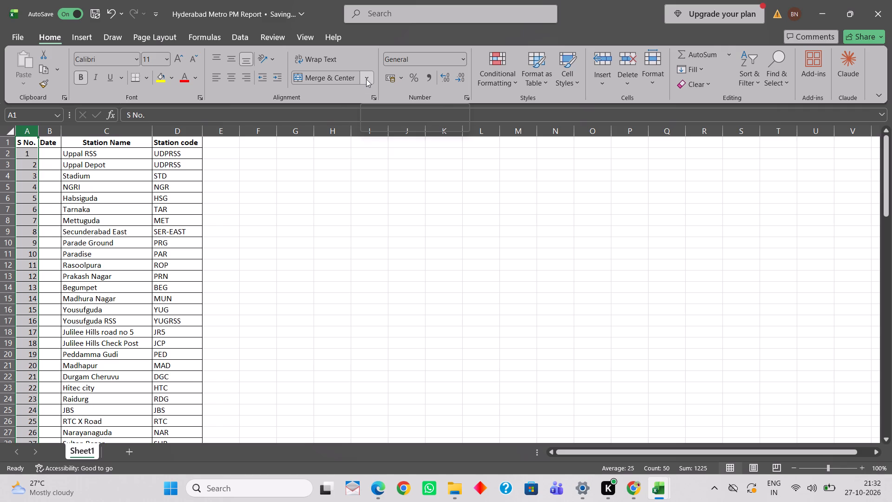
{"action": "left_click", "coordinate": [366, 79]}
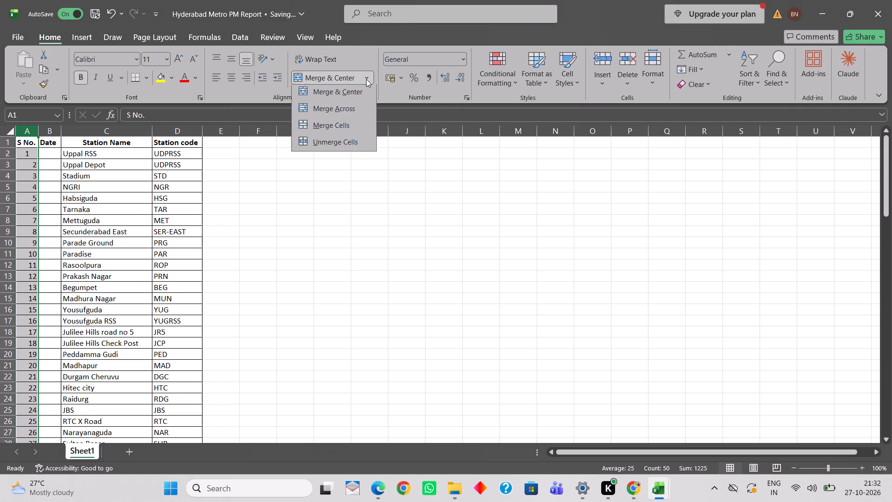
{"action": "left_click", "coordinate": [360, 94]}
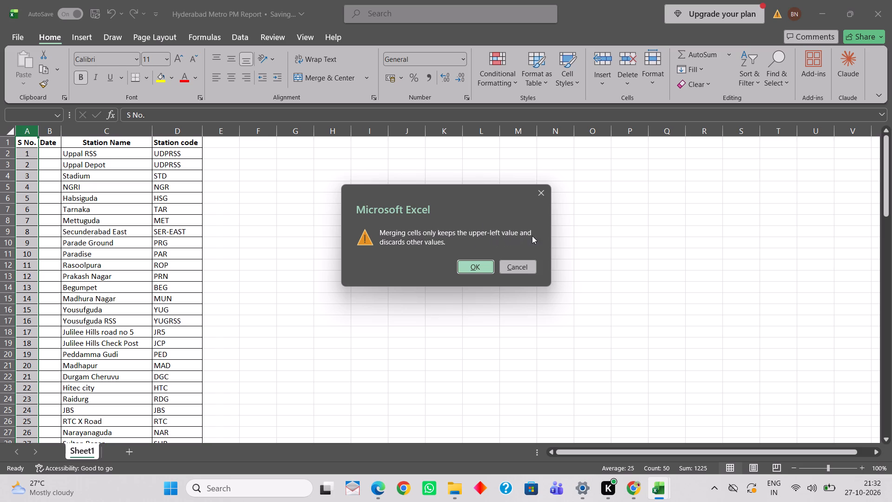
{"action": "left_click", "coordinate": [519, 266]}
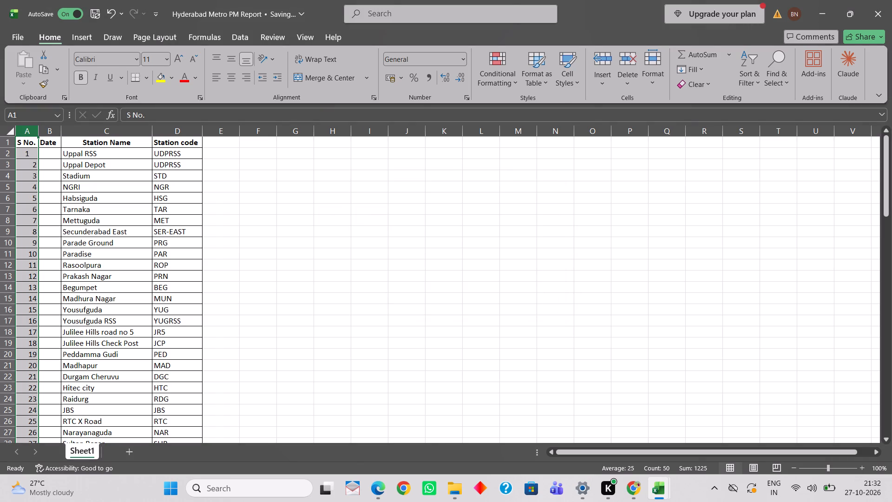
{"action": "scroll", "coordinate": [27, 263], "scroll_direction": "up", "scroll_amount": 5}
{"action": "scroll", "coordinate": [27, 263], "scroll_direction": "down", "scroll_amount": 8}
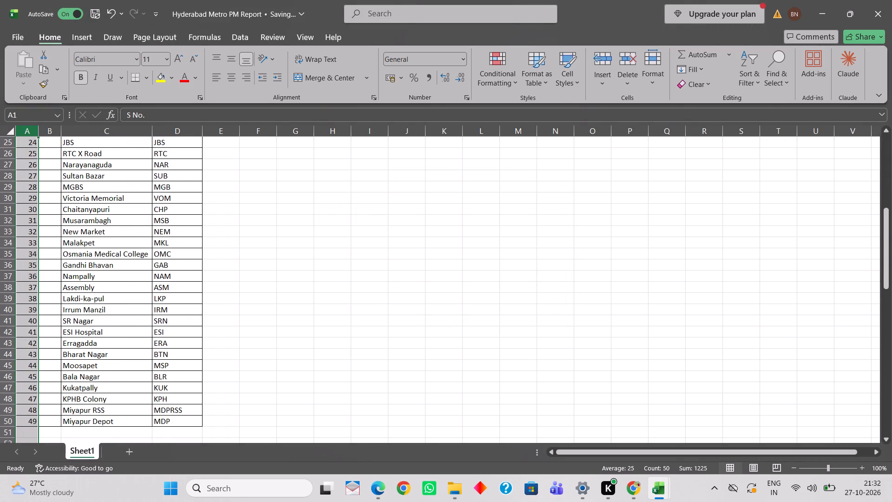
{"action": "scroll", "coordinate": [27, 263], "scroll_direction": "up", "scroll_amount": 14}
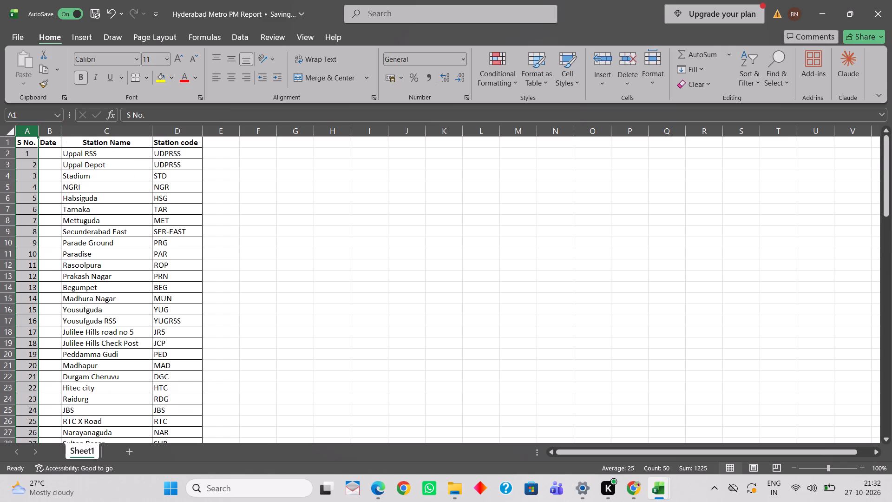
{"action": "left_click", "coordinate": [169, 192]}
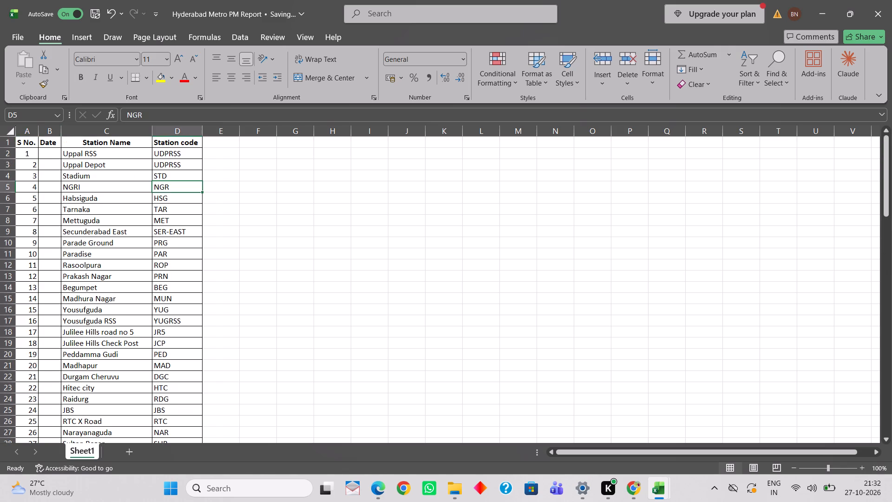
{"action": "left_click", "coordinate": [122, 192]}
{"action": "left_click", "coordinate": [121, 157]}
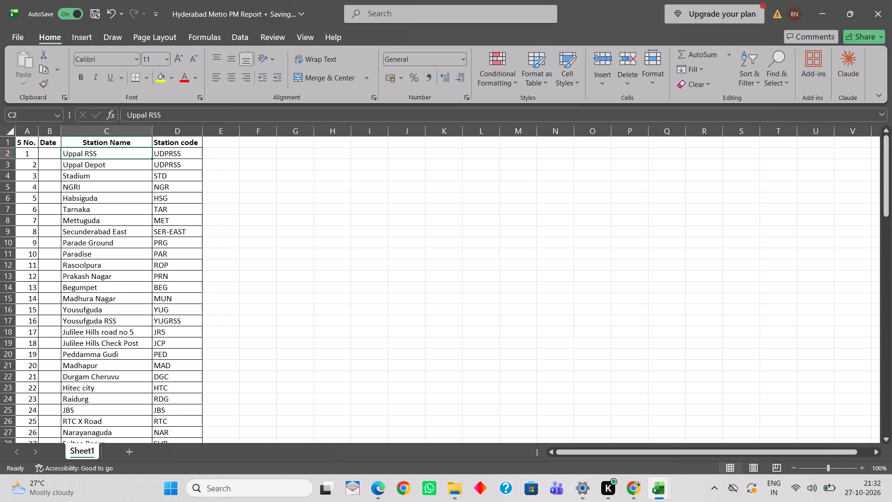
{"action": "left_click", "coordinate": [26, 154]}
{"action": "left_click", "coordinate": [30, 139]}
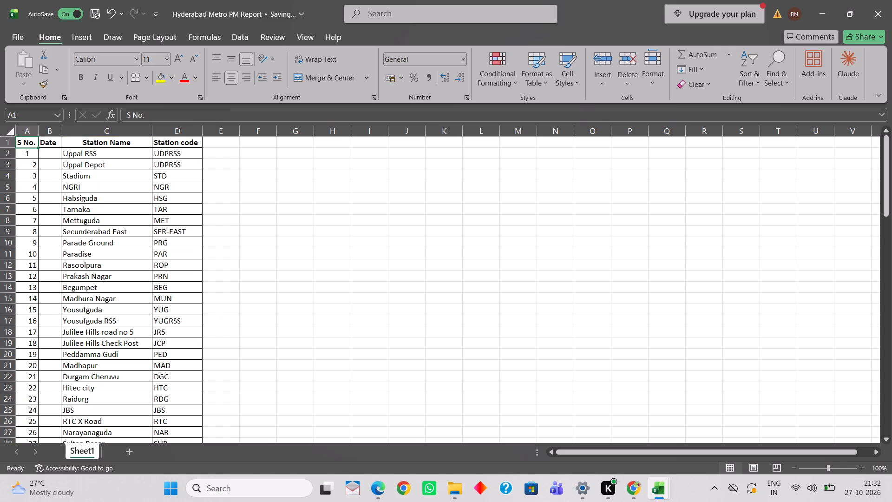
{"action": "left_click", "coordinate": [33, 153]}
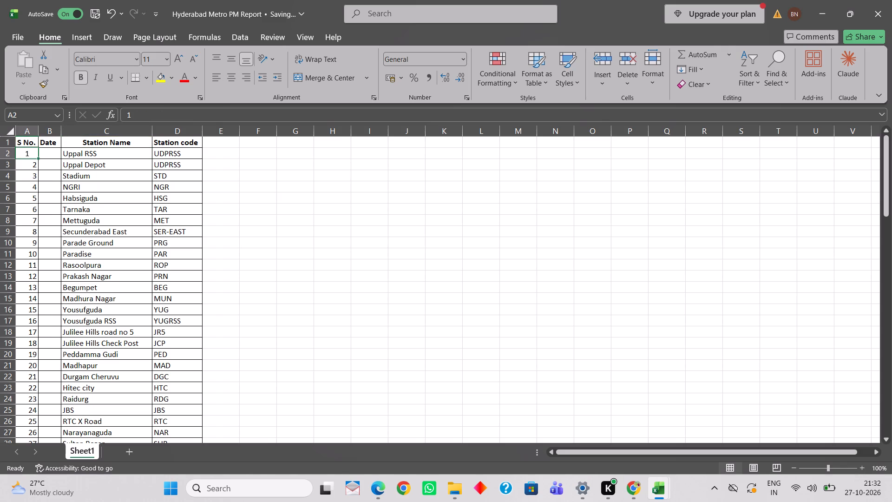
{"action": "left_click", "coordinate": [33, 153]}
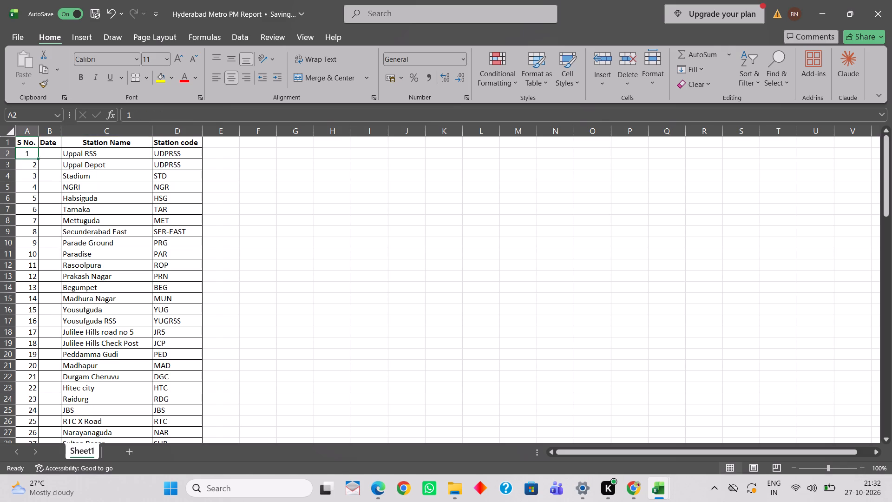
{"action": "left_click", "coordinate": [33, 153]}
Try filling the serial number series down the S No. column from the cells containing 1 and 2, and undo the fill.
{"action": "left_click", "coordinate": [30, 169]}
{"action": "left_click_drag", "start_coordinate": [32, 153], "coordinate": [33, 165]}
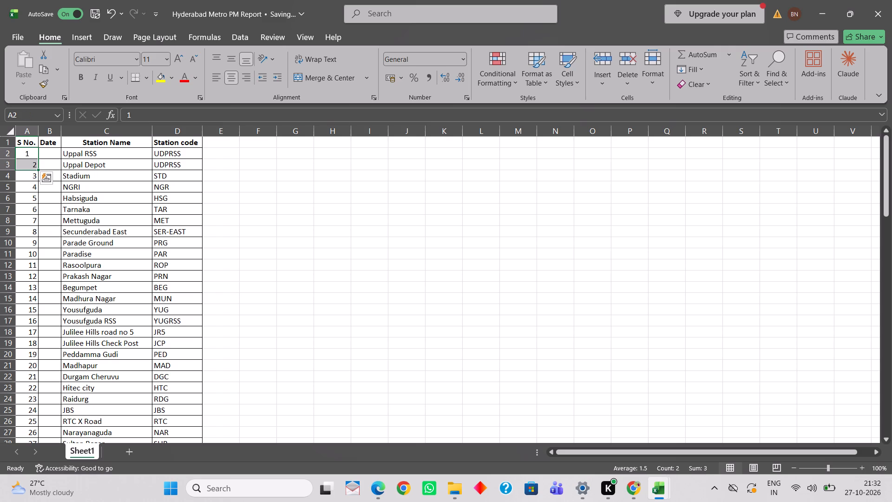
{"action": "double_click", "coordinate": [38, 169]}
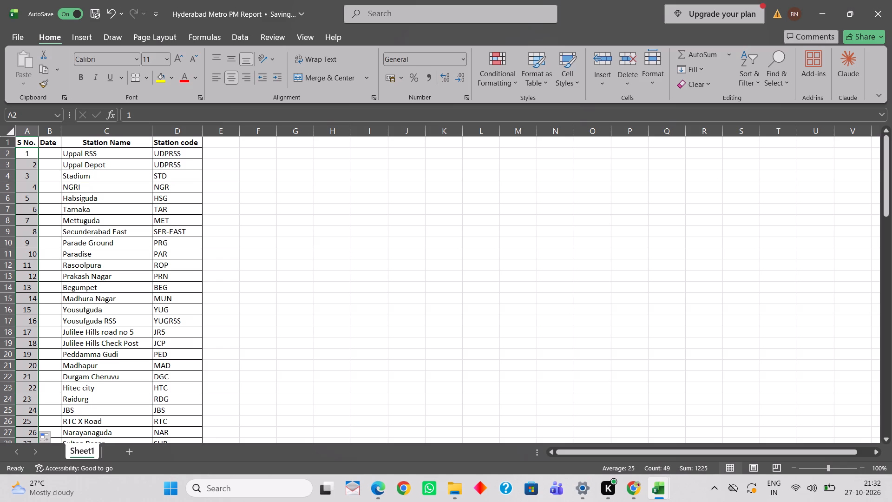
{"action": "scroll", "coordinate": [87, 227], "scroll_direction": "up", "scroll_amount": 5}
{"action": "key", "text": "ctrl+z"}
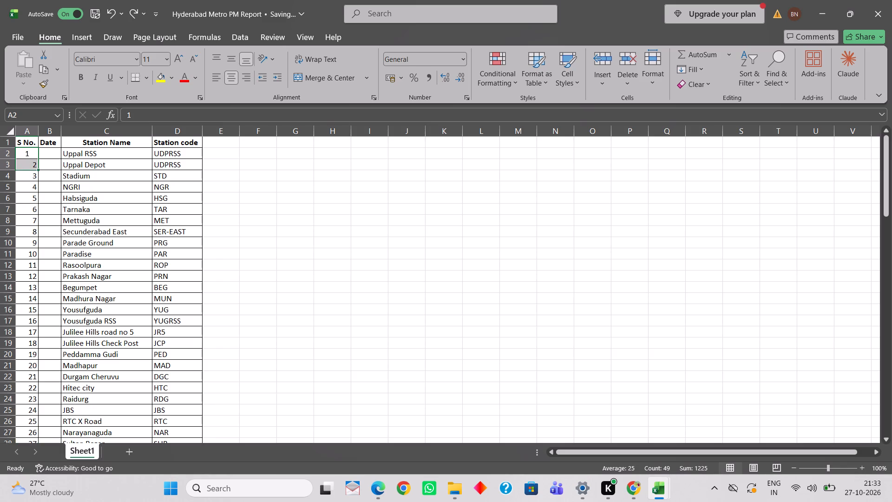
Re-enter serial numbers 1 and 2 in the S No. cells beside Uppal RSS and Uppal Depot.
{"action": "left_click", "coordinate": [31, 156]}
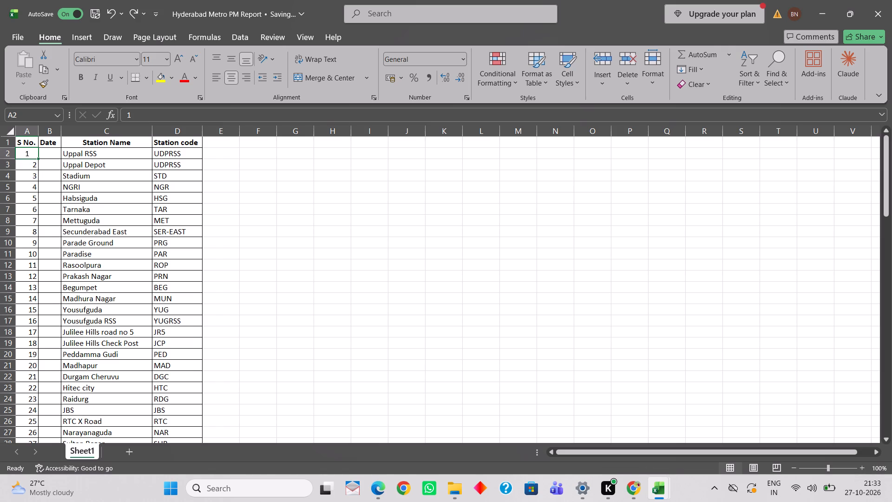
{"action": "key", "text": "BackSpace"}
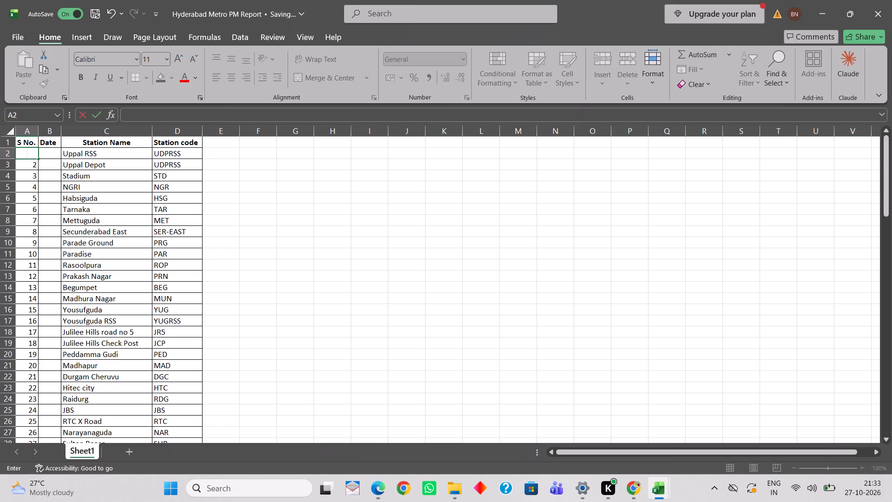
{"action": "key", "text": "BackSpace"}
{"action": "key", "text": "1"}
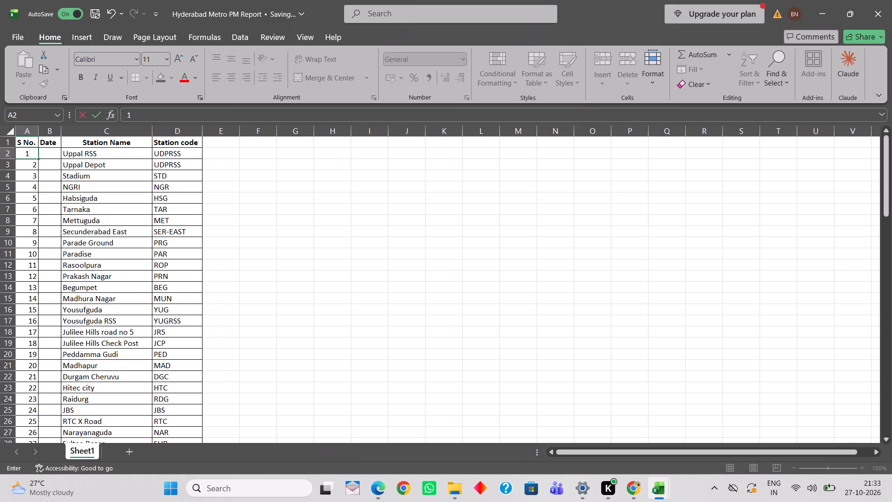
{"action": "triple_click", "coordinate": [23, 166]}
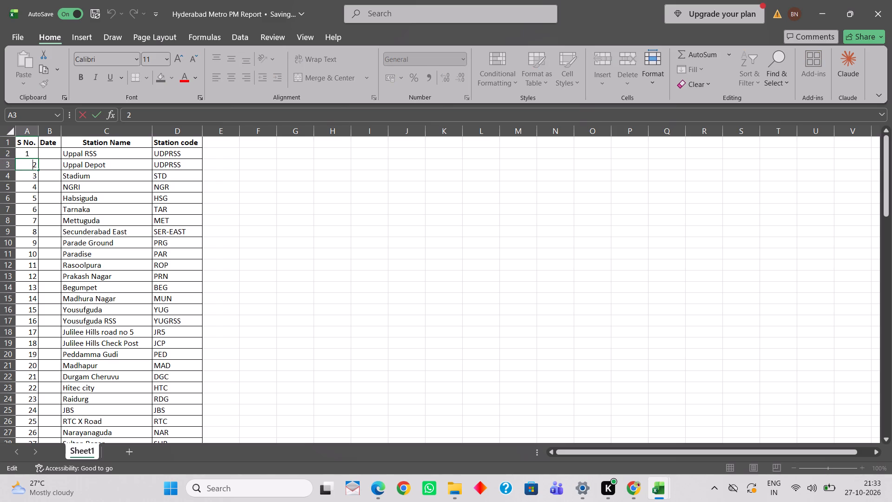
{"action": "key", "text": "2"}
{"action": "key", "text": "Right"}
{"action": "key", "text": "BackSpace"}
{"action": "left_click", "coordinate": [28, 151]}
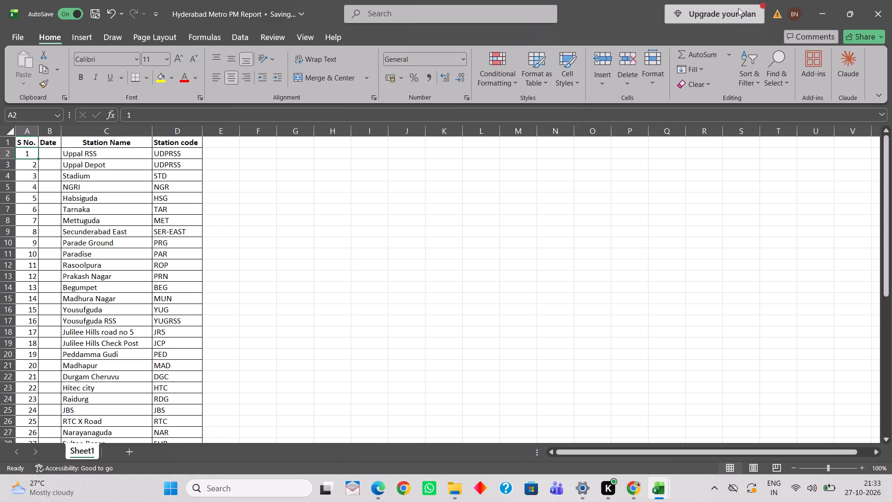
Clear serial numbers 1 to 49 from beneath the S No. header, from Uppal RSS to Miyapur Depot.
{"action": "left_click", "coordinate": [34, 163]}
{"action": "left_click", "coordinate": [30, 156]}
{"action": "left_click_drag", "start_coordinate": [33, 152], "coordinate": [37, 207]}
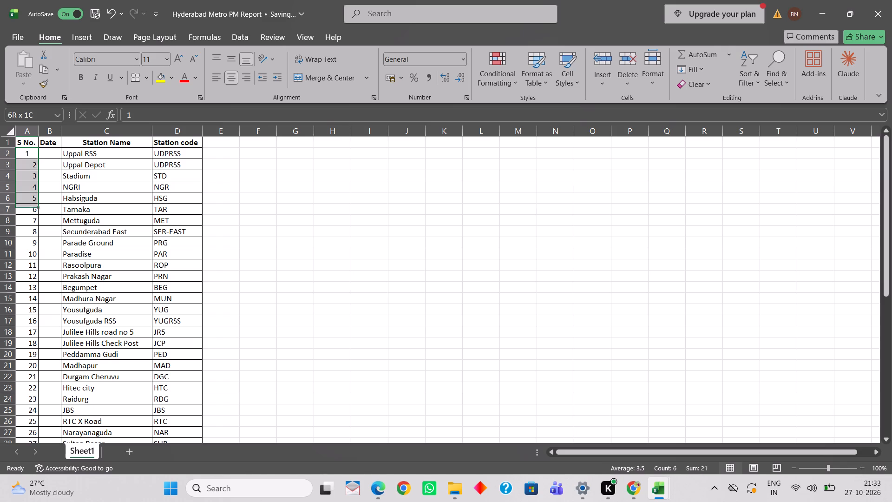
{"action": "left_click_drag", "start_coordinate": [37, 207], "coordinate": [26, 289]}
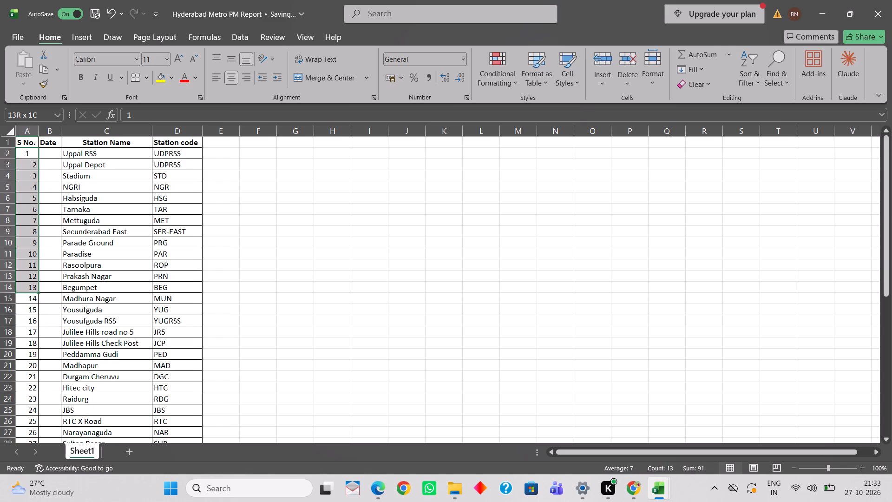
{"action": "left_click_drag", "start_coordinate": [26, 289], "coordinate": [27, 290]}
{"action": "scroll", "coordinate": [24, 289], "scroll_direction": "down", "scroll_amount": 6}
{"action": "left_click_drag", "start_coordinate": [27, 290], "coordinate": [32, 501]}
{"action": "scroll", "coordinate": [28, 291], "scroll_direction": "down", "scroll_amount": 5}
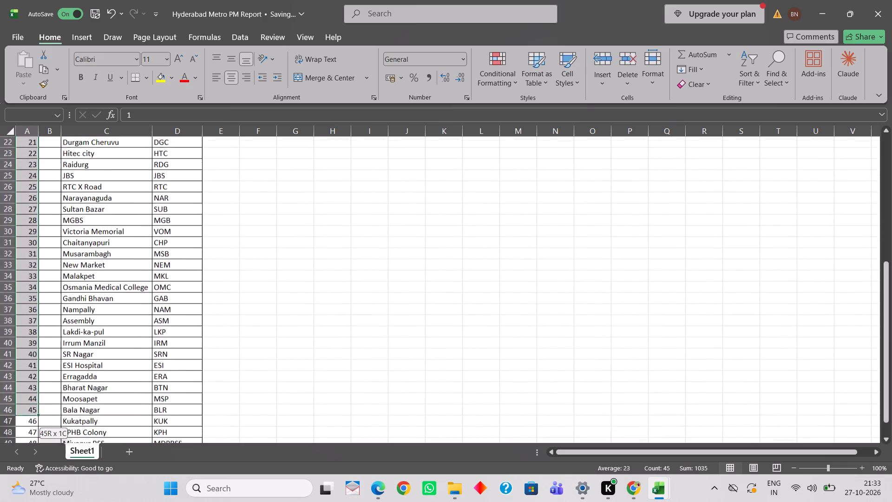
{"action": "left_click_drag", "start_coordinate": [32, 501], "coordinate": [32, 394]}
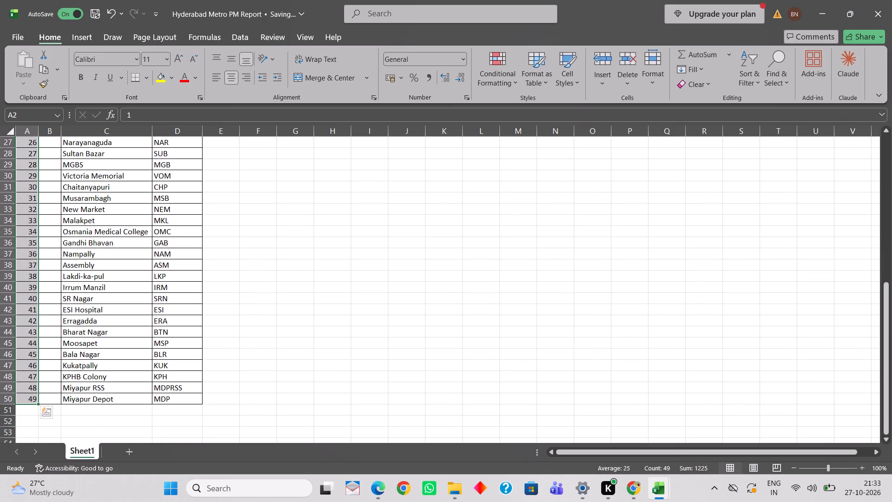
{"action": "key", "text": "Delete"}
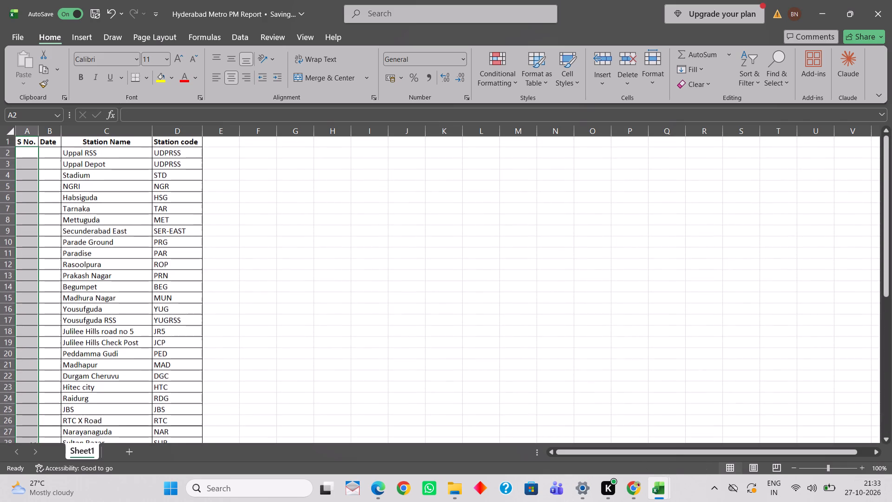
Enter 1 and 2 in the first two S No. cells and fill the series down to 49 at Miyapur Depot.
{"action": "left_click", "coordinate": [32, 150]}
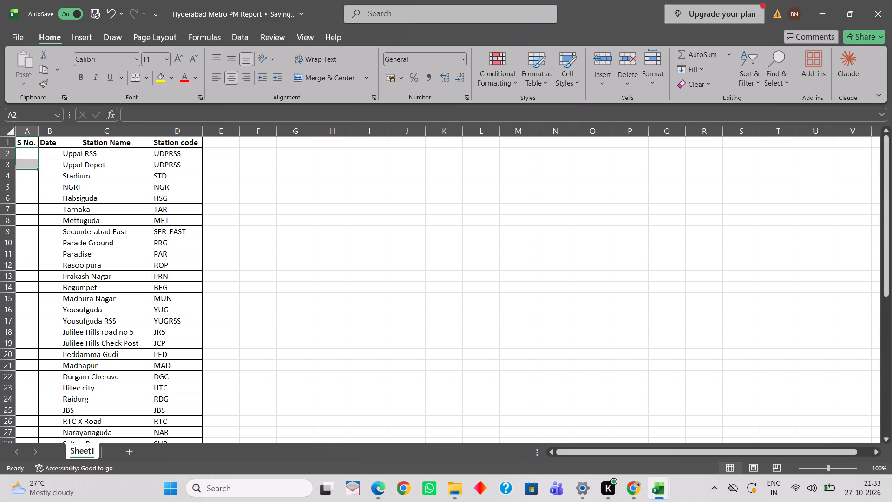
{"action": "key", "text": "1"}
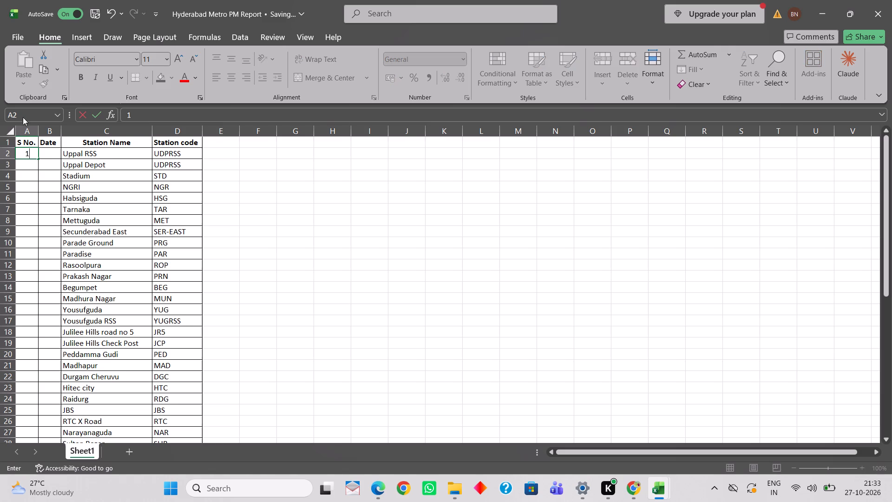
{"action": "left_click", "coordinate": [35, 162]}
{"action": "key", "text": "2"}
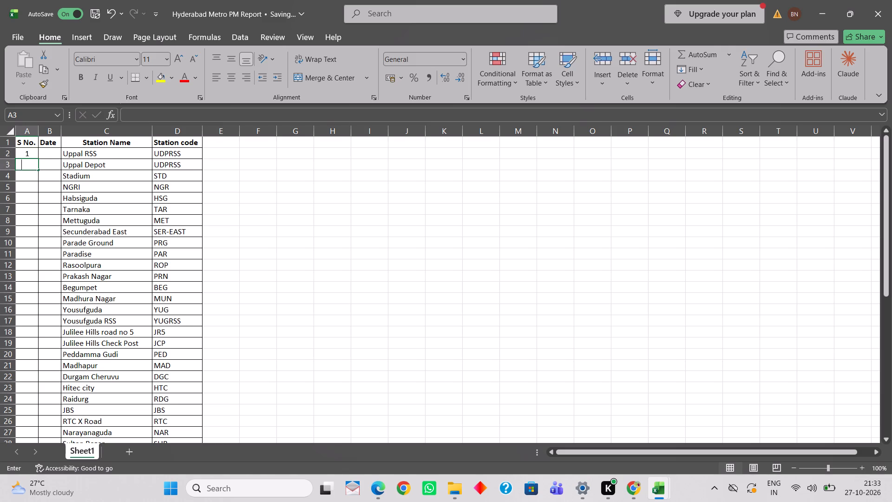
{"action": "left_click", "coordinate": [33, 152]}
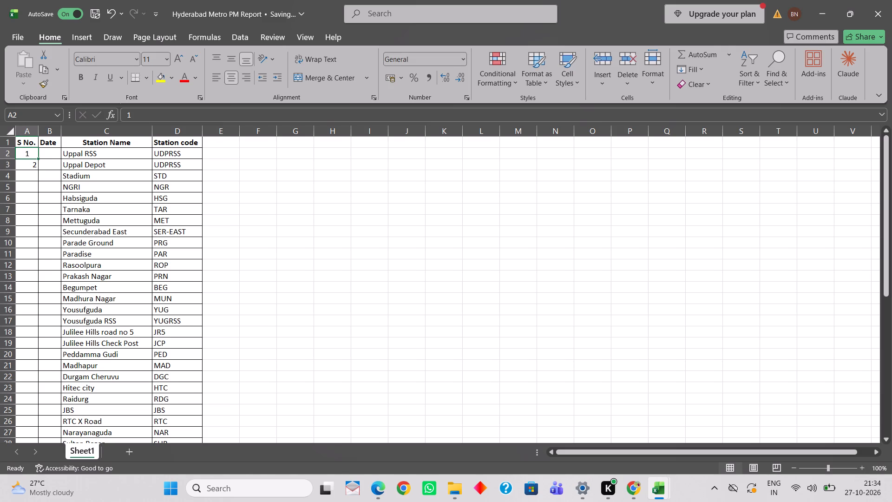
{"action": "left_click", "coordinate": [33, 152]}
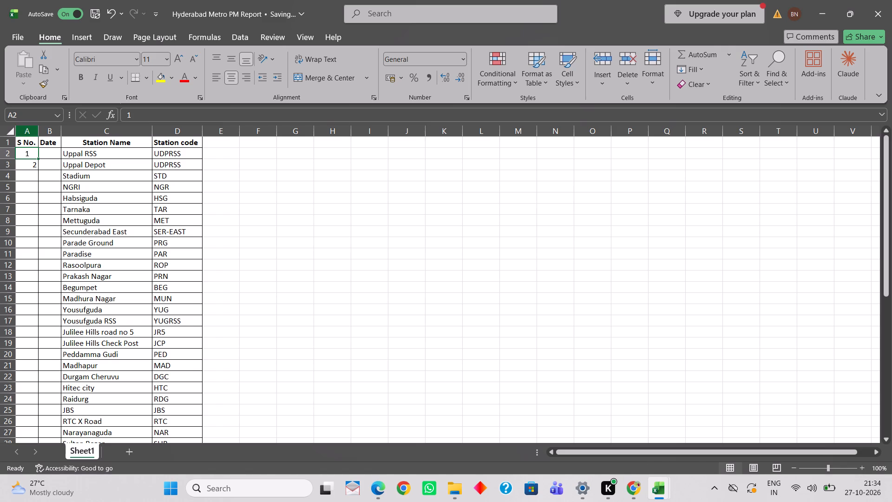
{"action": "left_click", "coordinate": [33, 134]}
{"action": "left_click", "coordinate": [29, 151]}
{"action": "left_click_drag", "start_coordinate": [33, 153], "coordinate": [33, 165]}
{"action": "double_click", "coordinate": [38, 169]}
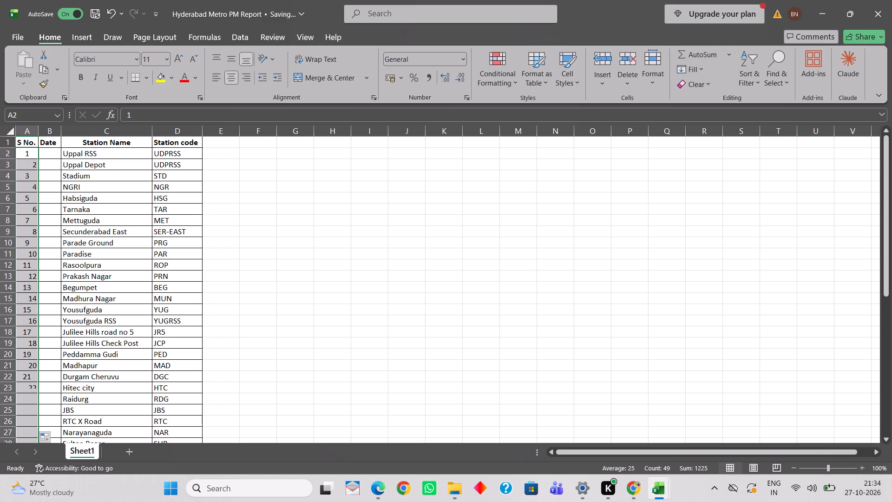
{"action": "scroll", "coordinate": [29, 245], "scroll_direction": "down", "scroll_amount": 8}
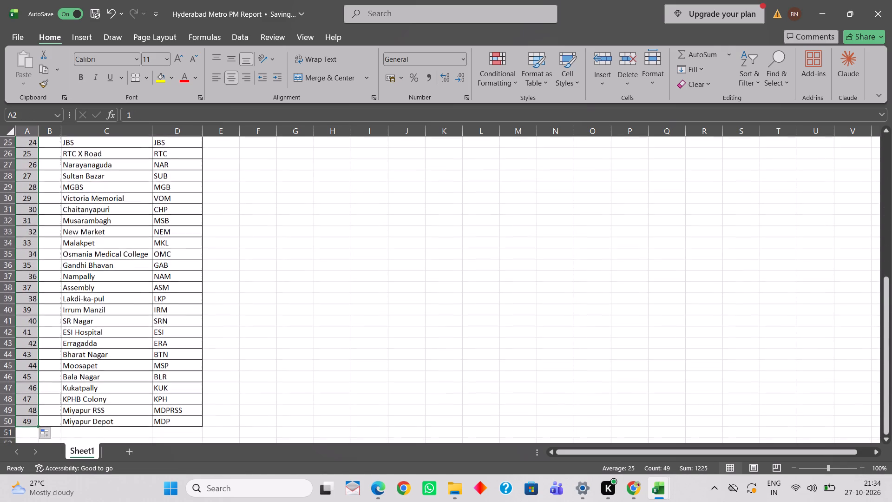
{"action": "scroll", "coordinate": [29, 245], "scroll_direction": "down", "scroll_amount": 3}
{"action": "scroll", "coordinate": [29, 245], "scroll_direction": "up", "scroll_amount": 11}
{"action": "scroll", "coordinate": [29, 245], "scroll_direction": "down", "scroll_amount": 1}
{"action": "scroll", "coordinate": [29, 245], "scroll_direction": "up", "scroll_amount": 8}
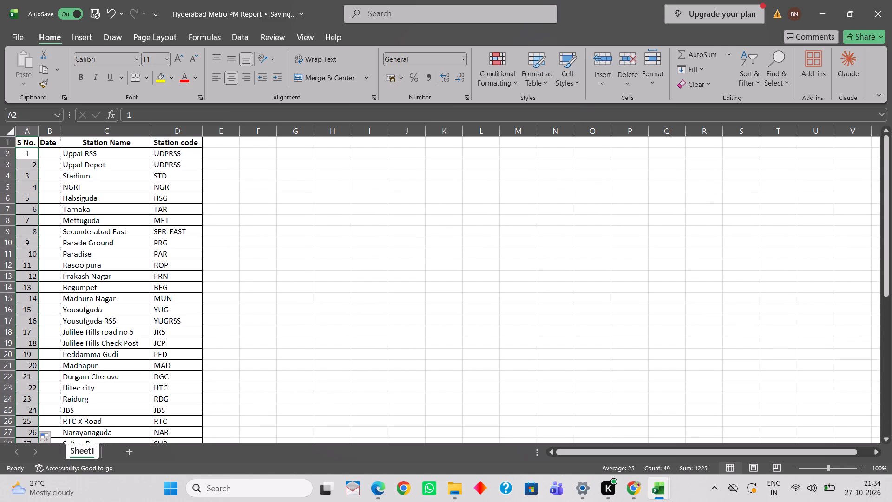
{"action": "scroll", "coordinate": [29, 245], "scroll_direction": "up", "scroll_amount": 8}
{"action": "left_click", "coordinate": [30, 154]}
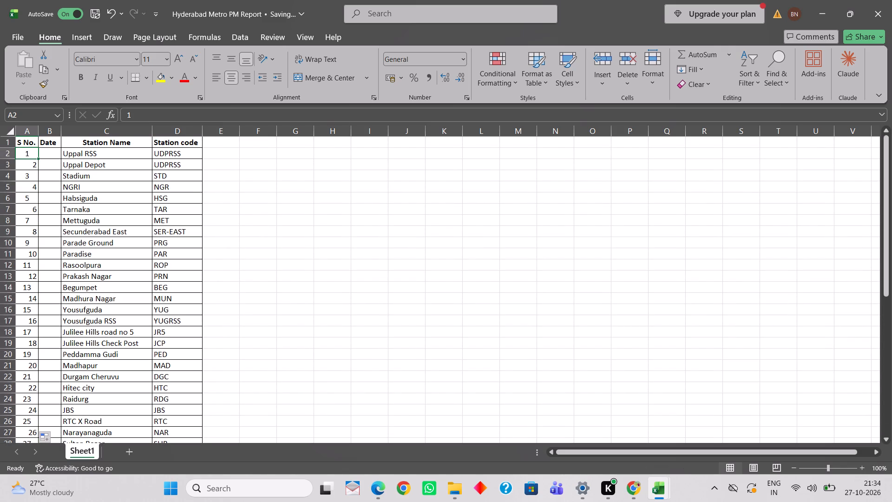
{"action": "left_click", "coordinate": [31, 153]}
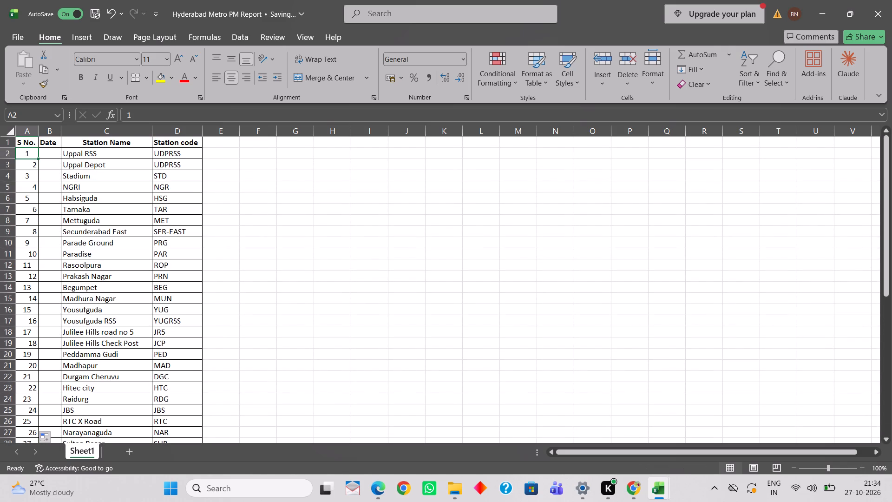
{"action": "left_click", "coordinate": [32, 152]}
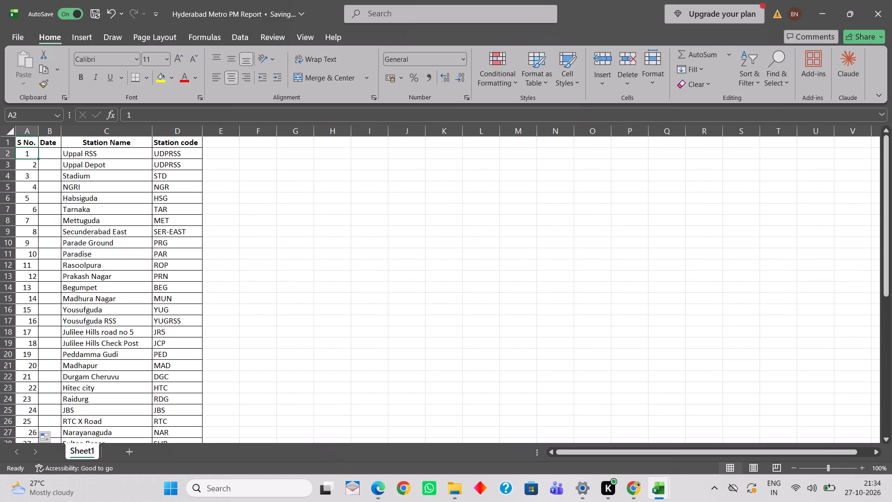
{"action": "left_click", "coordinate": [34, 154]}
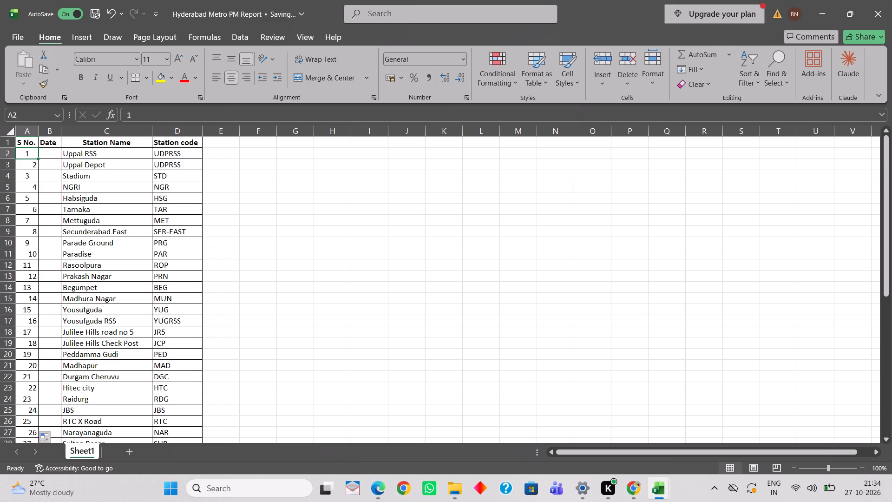
Clear the contents of the entire column A, including the S No. header and all serial numbers.
{"action": "left_click", "coordinate": [26, 132]}
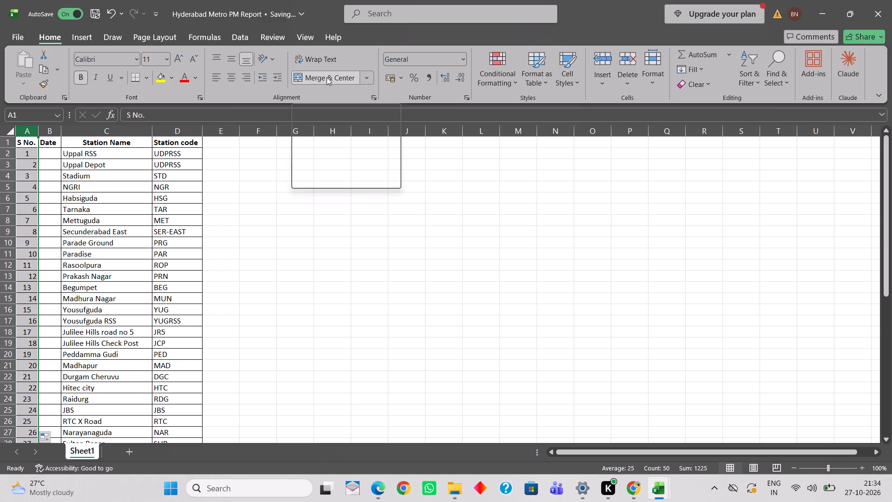
{"action": "key", "text": "Delete"}
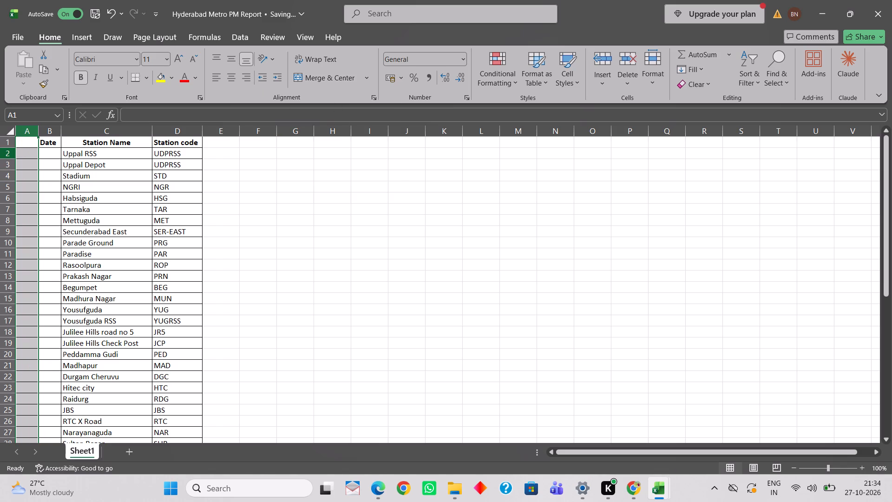
{"action": "left_click", "coordinate": [29, 144]}
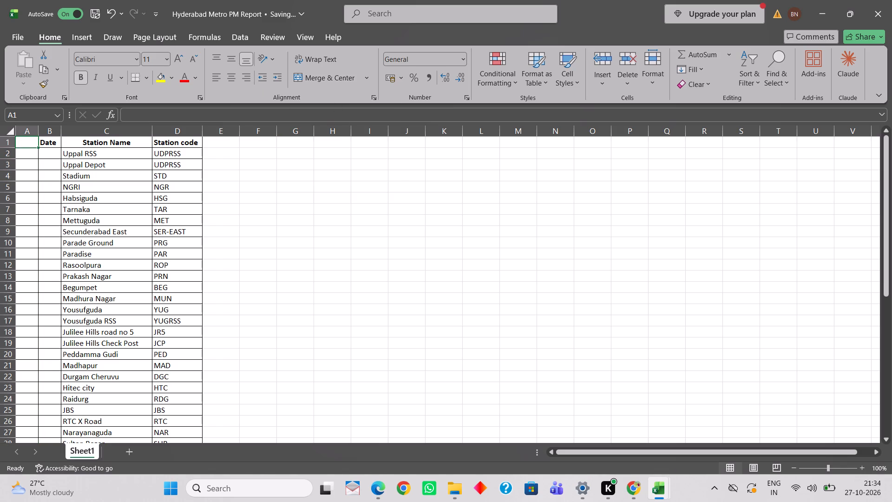
Enter the header S.No in the first cell of column A, beside the Date header.
{"action": "type", "text": "S.n"}
{"action": "key", "text": "BackSpace"}
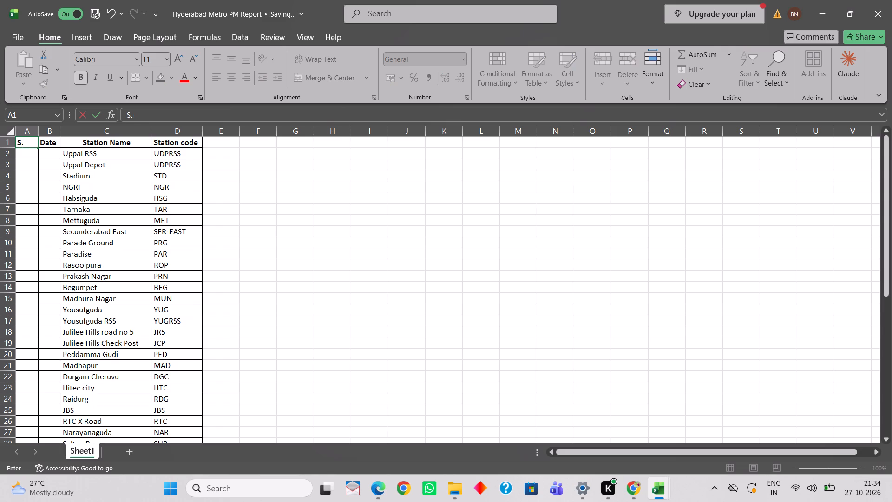
{"action": "key", "text": "shift+n"}
{"action": "key", "text": "shift+o"}
{"action": "key", "text": "BackSpace"}
{"action": "key", "text": "0"}
{"action": "key", "text": "Delete"}
{"action": "key", "text": "BackSpace"}
{"action": "key", "text": "o"}
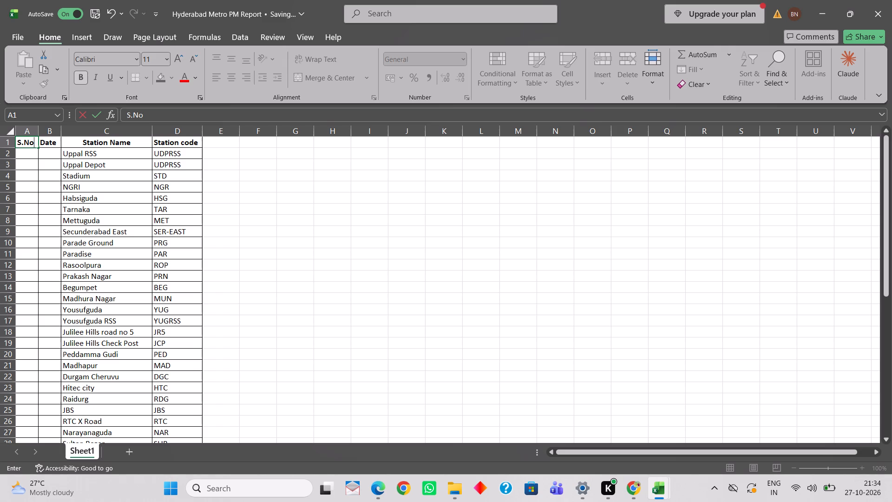
{"action": "left_click", "coordinate": [29, 152]}
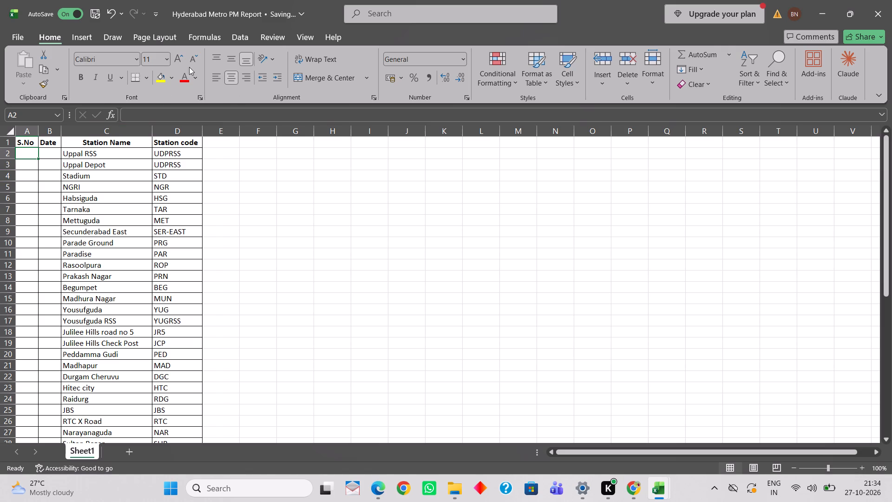
Enter 1 and 2 beside Uppal RSS and Uppal Depot and fill the series down to 49 at Miyapur Depot.
{"action": "left_click", "coordinate": [32, 153]}
{"action": "key", "text": "1"}
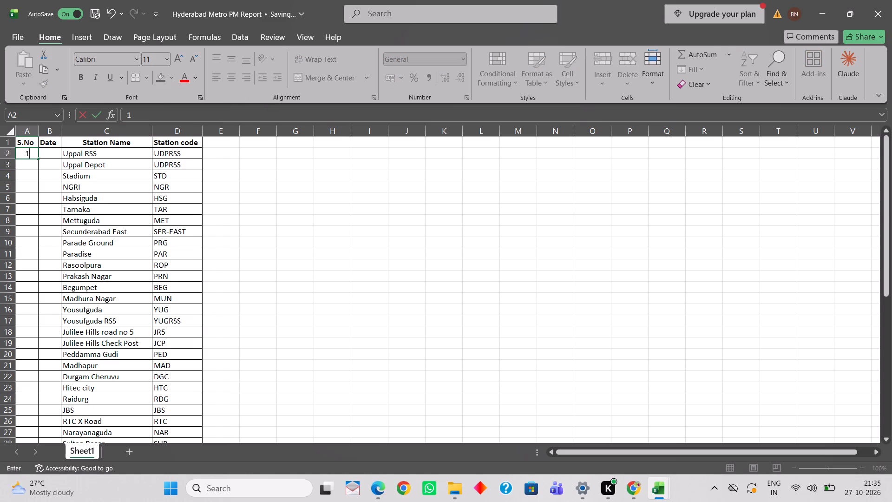
{"action": "left_click", "coordinate": [34, 162]}
{"action": "key", "text": "2"}
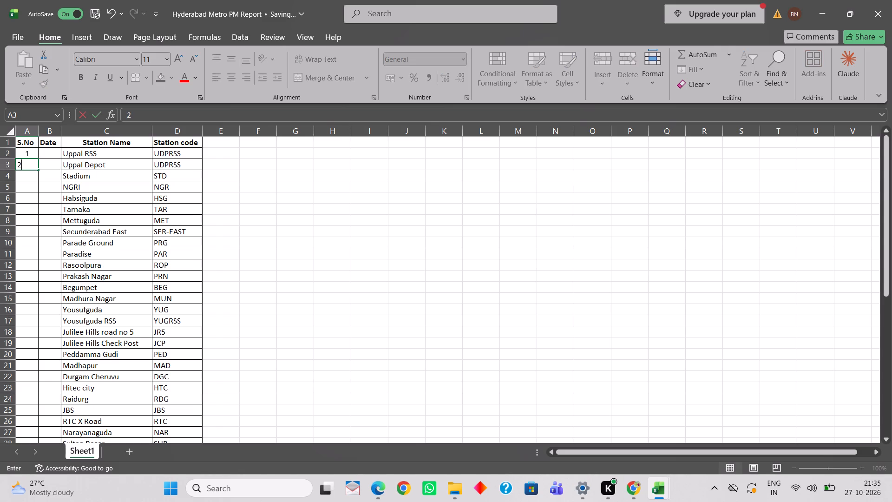
{"action": "left_click", "coordinate": [35, 152]}
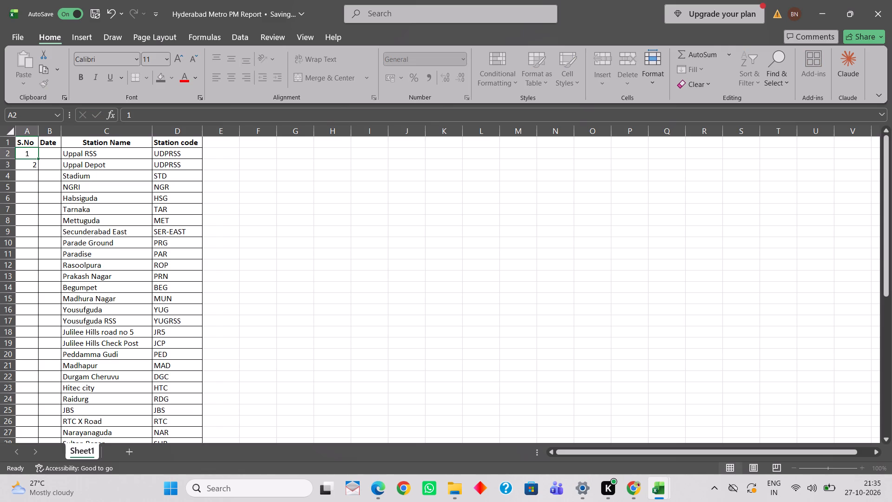
{"action": "left_click_drag", "start_coordinate": [34, 153], "coordinate": [34, 167]}
{"action": "double_click", "coordinate": [36, 168]}
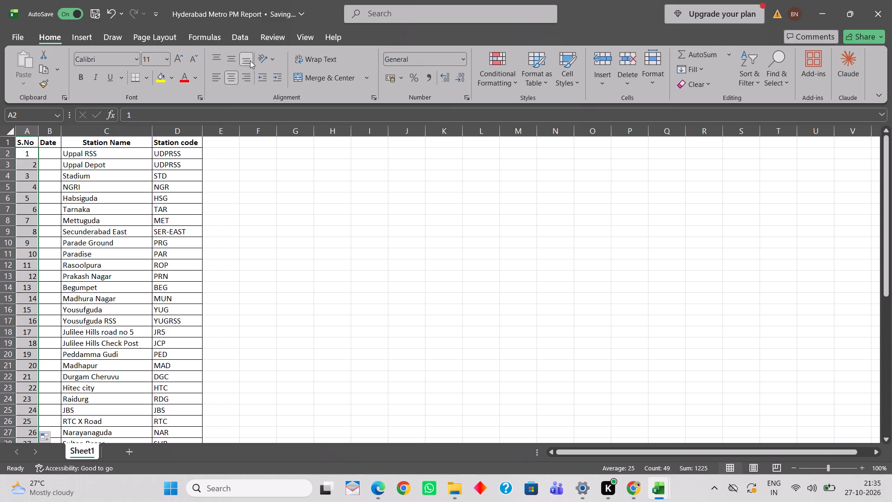
Center serial numbers 1 to 49 both horizontally and vertically in their S.No cells.
{"action": "left_click", "coordinate": [29, 176]}
{"action": "left_click", "coordinate": [28, 165]}
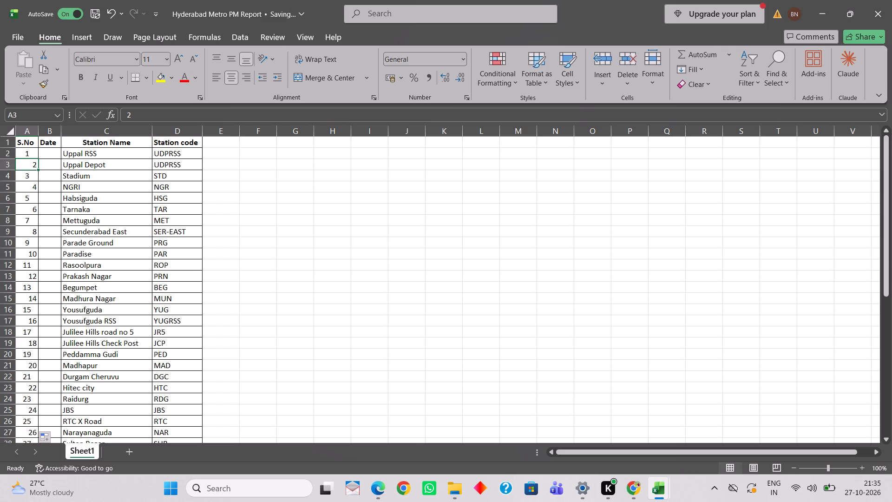
{"action": "left_click_drag", "start_coordinate": [29, 152], "coordinate": [23, 262]}
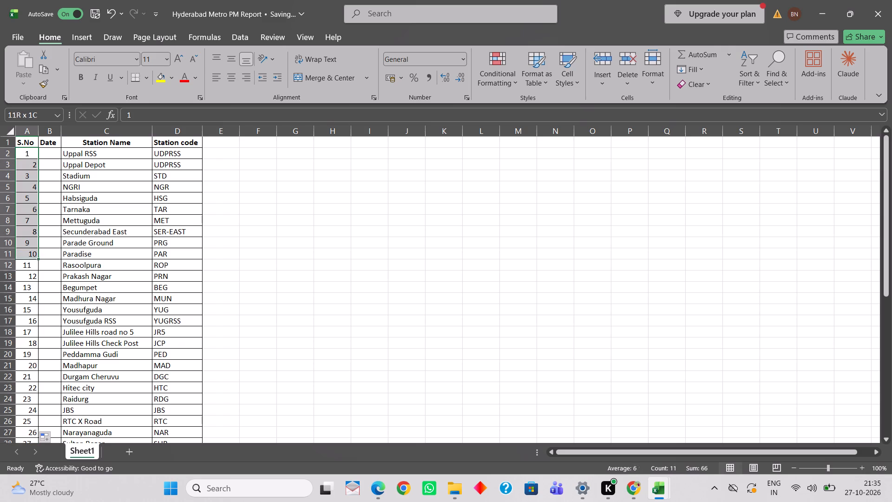
{"action": "left_click_drag", "start_coordinate": [23, 262], "coordinate": [24, 338]}
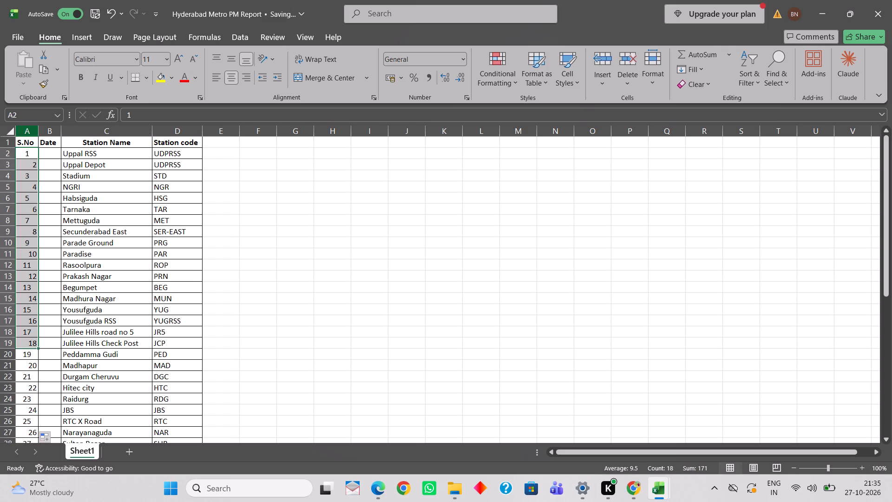
{"action": "left_click", "coordinate": [27, 132]}
{"action": "scroll", "coordinate": [66, 248], "scroll_direction": "down", "scroll_amount": 7}
{"action": "scroll", "coordinate": [64, 253], "scroll_direction": "up", "scroll_amount": 1}
{"action": "scroll", "coordinate": [64, 253], "scroll_direction": "down", "scroll_amount": 5}
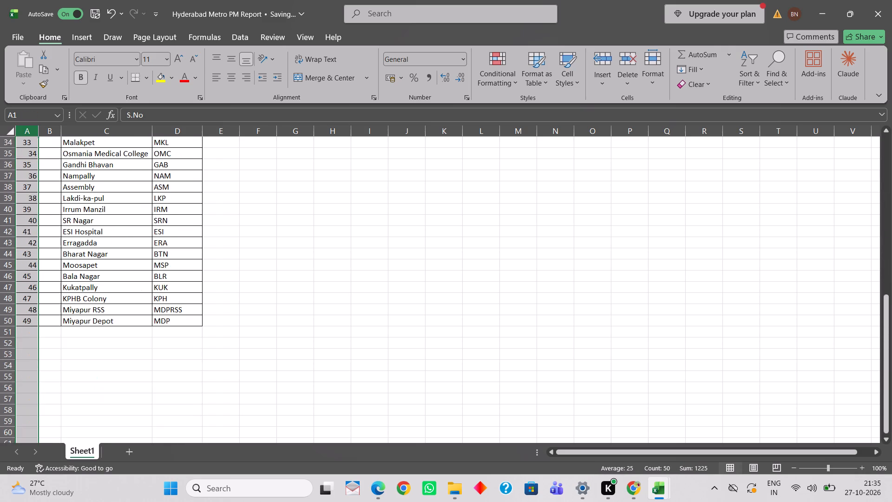
{"action": "scroll", "coordinate": [64, 256], "scroll_direction": "down", "scroll_amount": 3}
{"action": "left_click", "coordinate": [31, 220]}
{"action": "left_click_drag", "start_coordinate": [33, 221], "coordinate": [13, 124]}
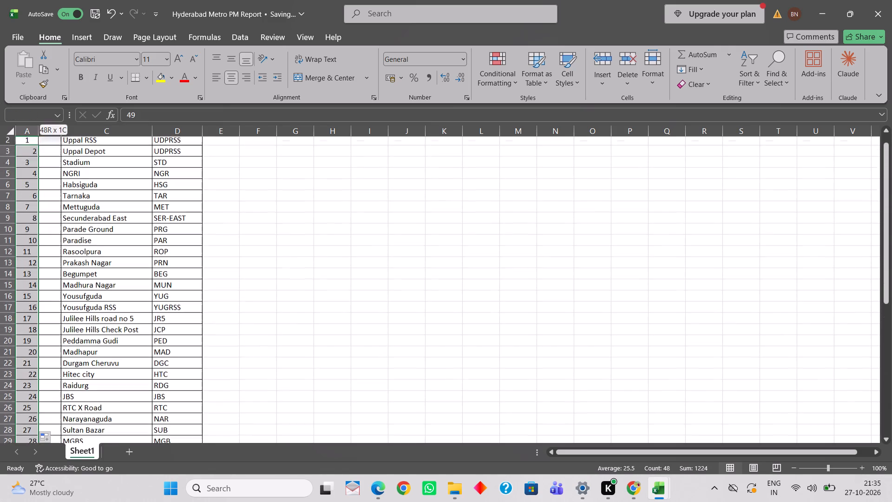
{"action": "left_click_drag", "start_coordinate": [13, 124], "coordinate": [28, 152]}
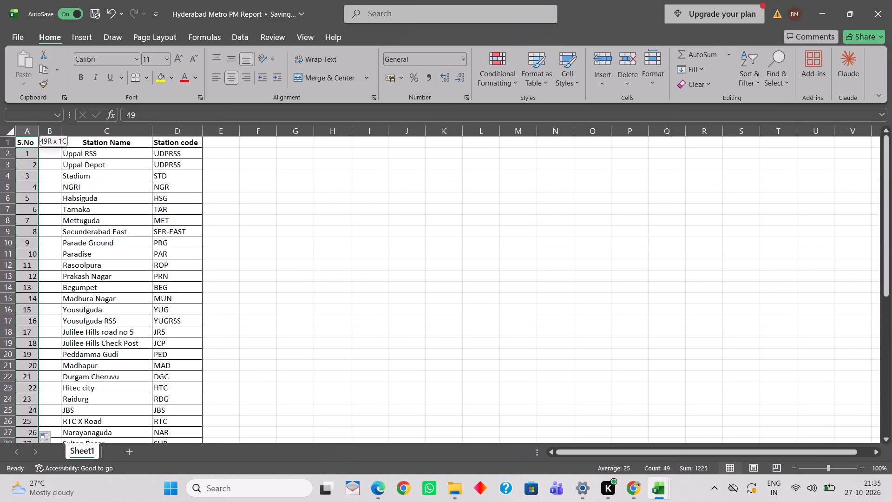
{"action": "left_click_drag", "start_coordinate": [28, 152], "coordinate": [33, 151]}
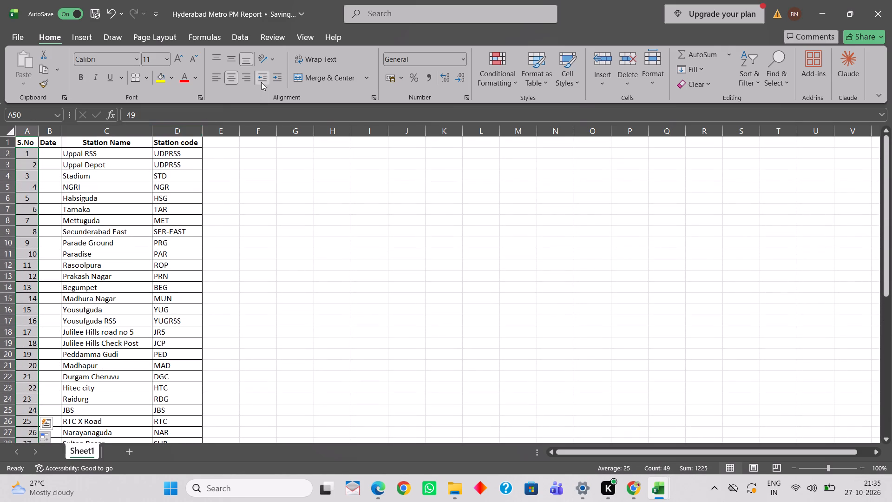
{"action": "left_click", "coordinate": [233, 58]}
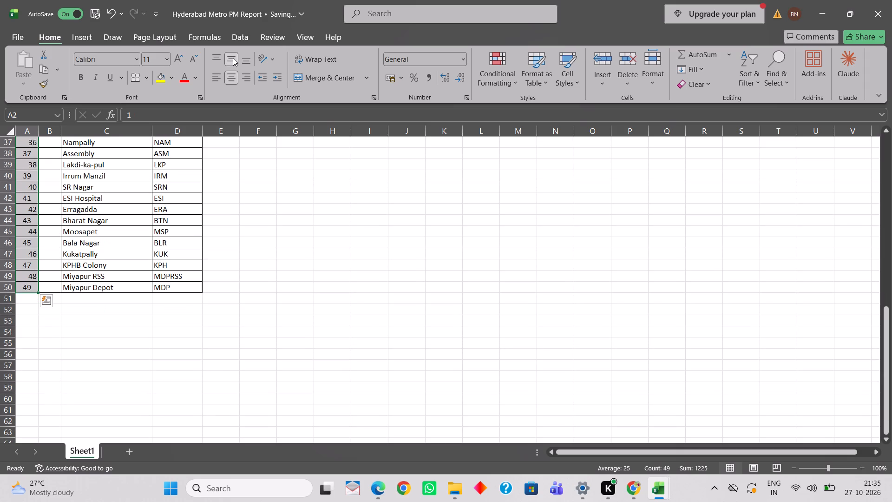
{"action": "scroll", "coordinate": [169, 147], "scroll_direction": "up", "scroll_amount": 5}
{"action": "scroll", "coordinate": [152, 172], "scroll_direction": "down", "scroll_amount": 1}
{"action": "scroll", "coordinate": [152, 172], "scroll_direction": "up", "scroll_amount": 12}
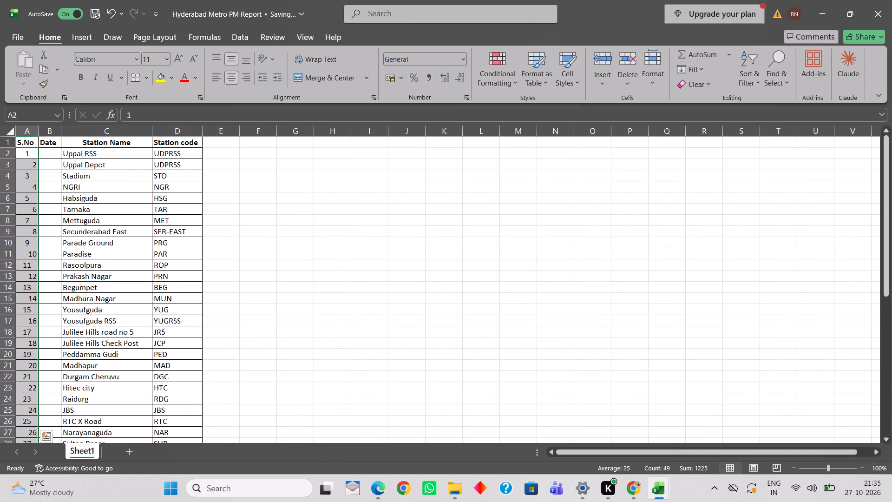
{"action": "scroll", "coordinate": [200, 208], "scroll_direction": "up", "scroll_amount": 3}
{"action": "left_click", "coordinate": [236, 54]}
{"action": "left_click", "coordinate": [227, 58]}
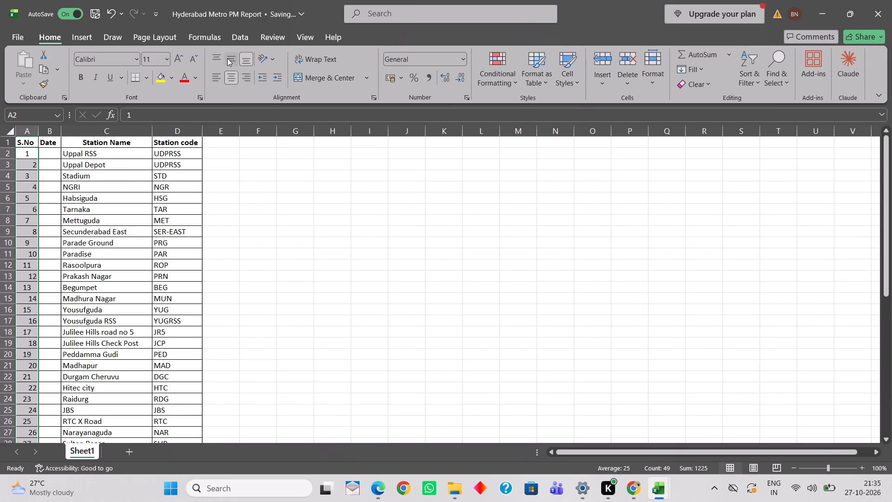
{"action": "left_click", "coordinate": [233, 82]}
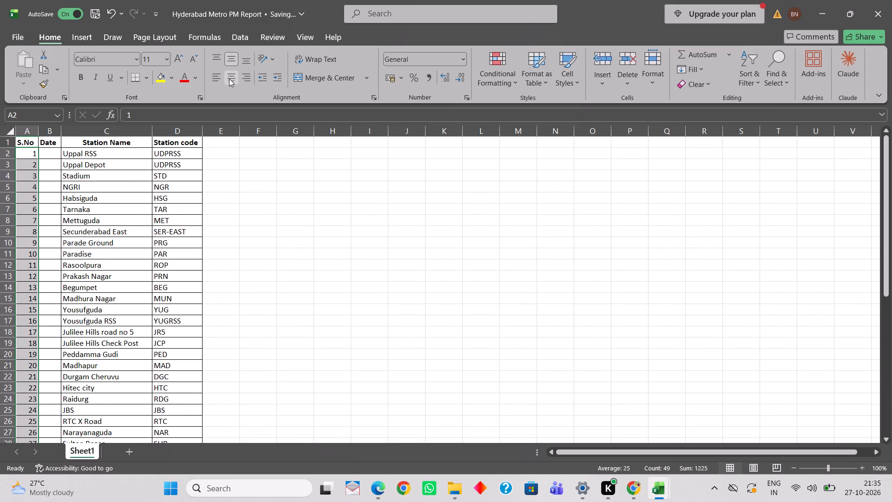
{"action": "left_click", "coordinate": [229, 79]}
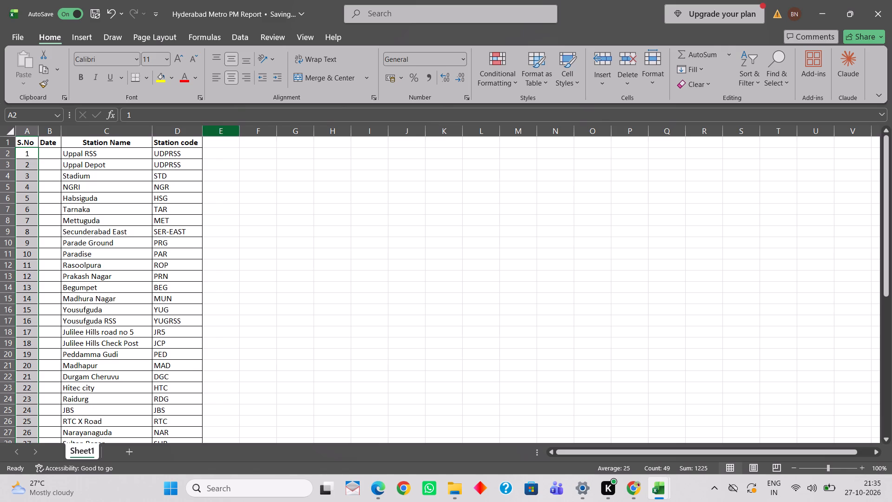
Review the station table to check the serial number alignment along the rows.
{"action": "left_click", "coordinate": [95, 293]}
{"action": "scroll", "coordinate": [112, 256], "scroll_direction": "up", "scroll_amount": 6}
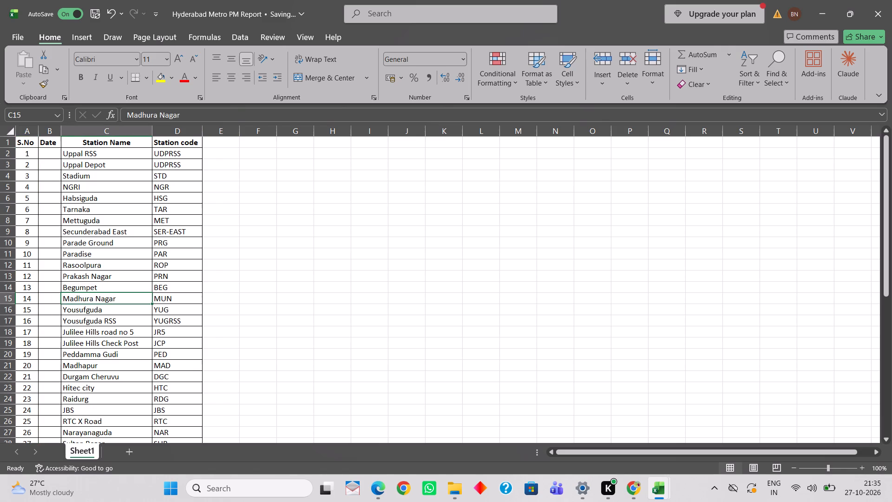
{"action": "scroll", "coordinate": [219, 274], "scroll_direction": "up", "scroll_amount": 1}
{"action": "scroll", "coordinate": [219, 274], "scroll_direction": "down", "scroll_amount": 1}
{"action": "scroll", "coordinate": [219, 274], "scroll_direction": "up", "scroll_amount": 3}
{"action": "scroll", "coordinate": [212, 280], "scroll_direction": "down", "scroll_amount": 2}
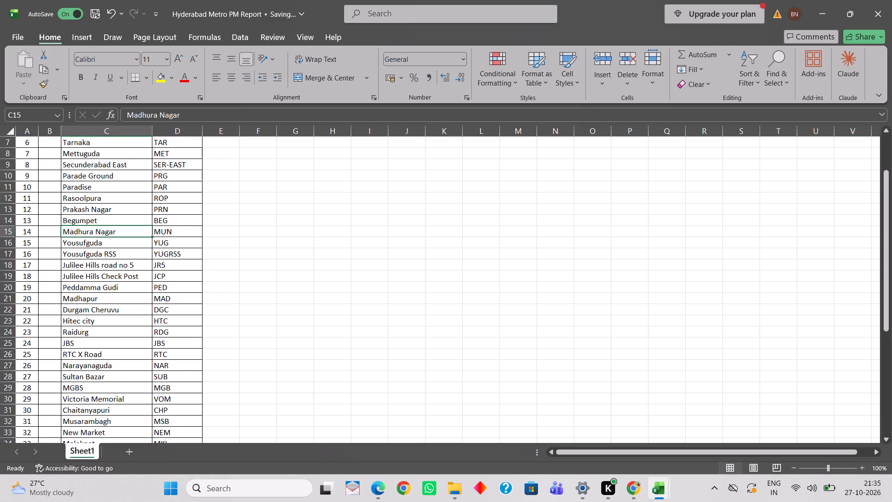
{"action": "scroll", "coordinate": [184, 271], "scroll_direction": "down", "scroll_amount": 4}
{"action": "left_click", "coordinate": [178, 275]}
{"action": "scroll", "coordinate": [178, 275], "scroll_direction": "up", "scroll_amount": 13}
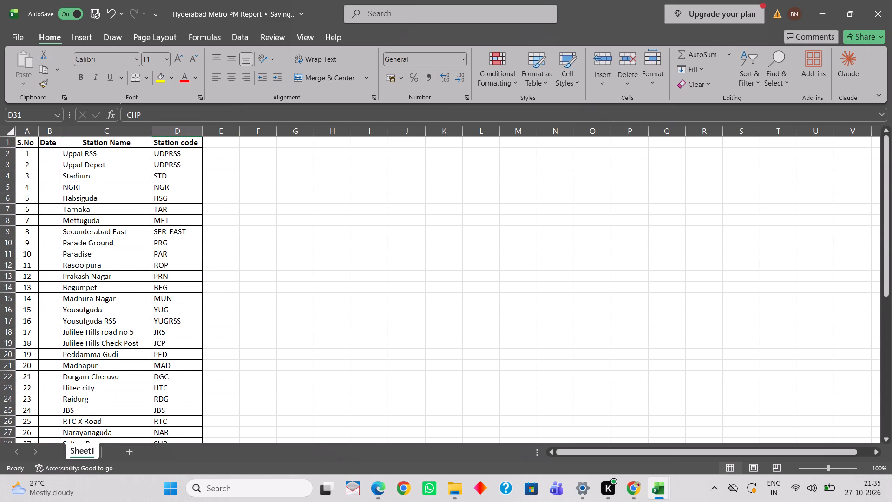
{"action": "scroll", "coordinate": [182, 277], "scroll_direction": "up", "scroll_amount": 4}
{"action": "left_click", "coordinate": [50, 154]}
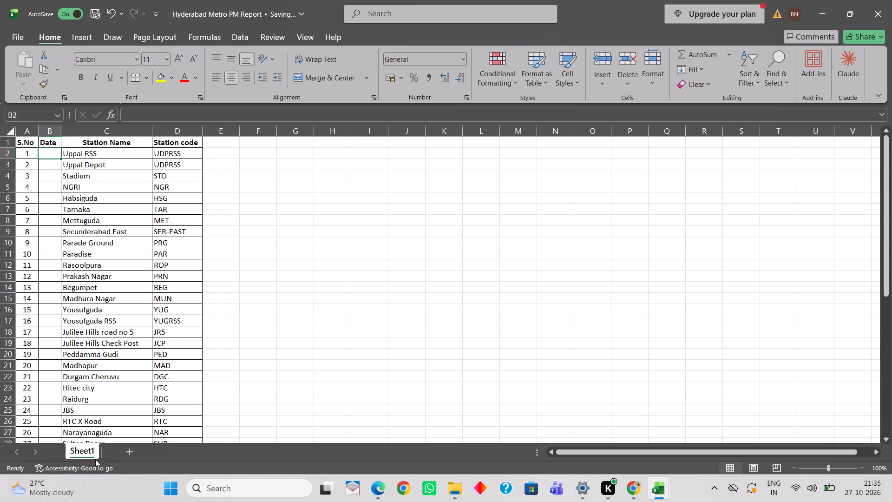
Rename the worksheet Sheet1 as 1st PM.
{"action": "double_click", "coordinate": [89, 447]}
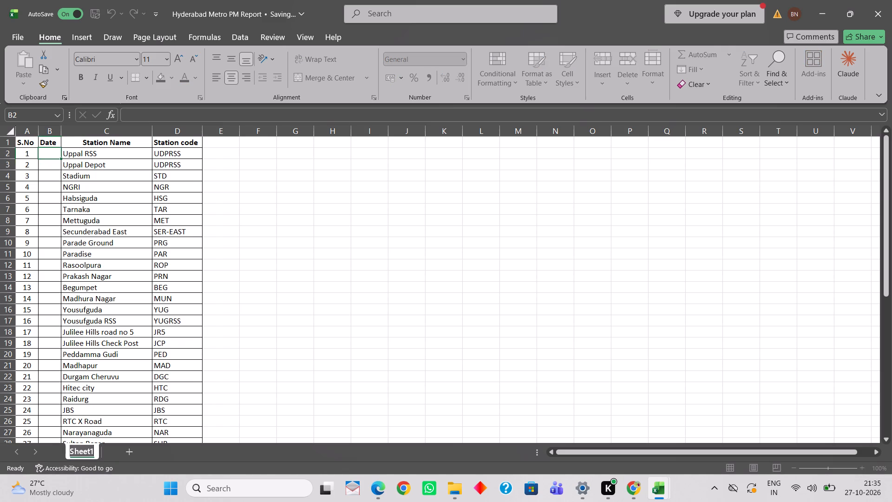
{"action": "key", "text": "BackSpace"}
{"action": "key", "text": "shift+exclam"}
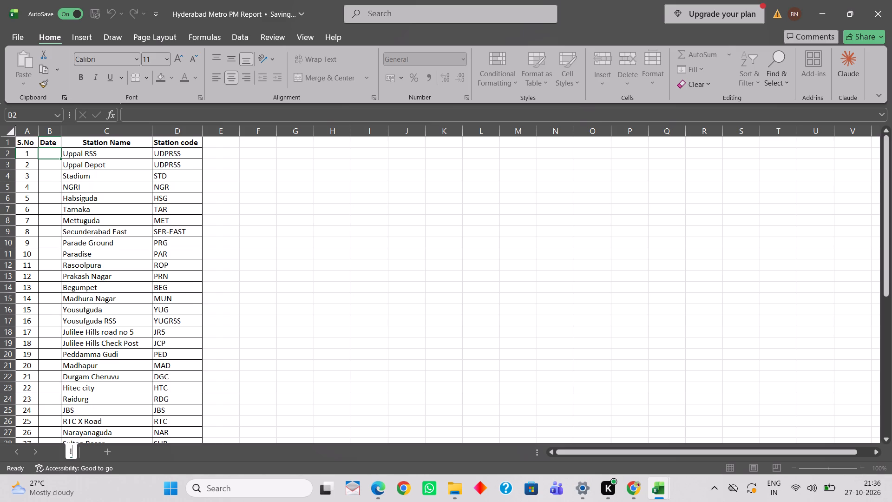
{"action": "key", "text": "BackSpace"}
{"action": "type", "text": "1s"}
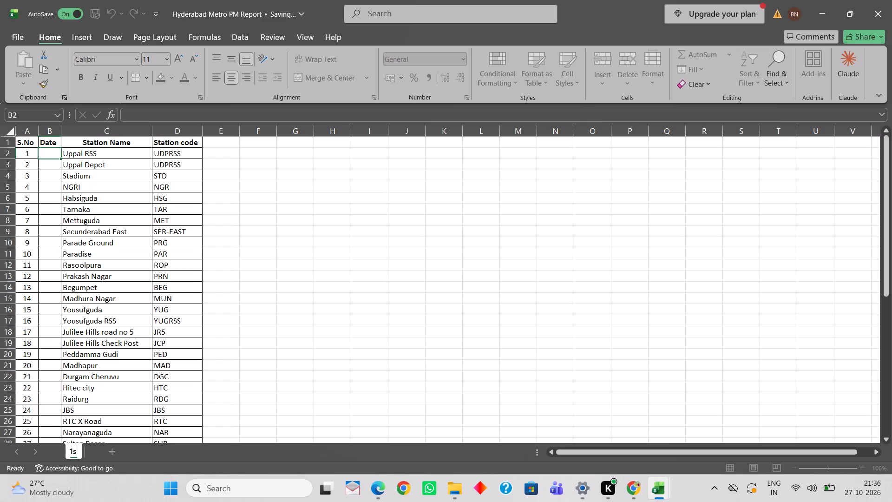
{"action": "key", "text": "t"}
{"action": "key", "text": "space"}
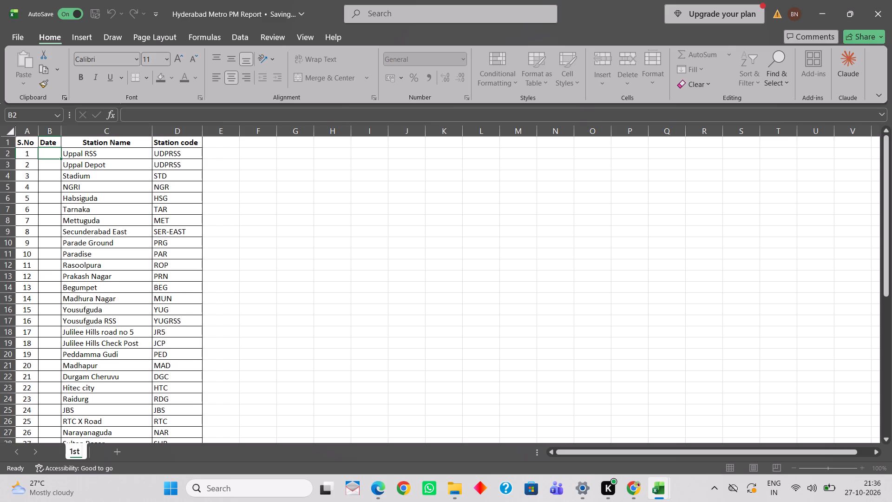
{"action": "type", "text": "PM"}
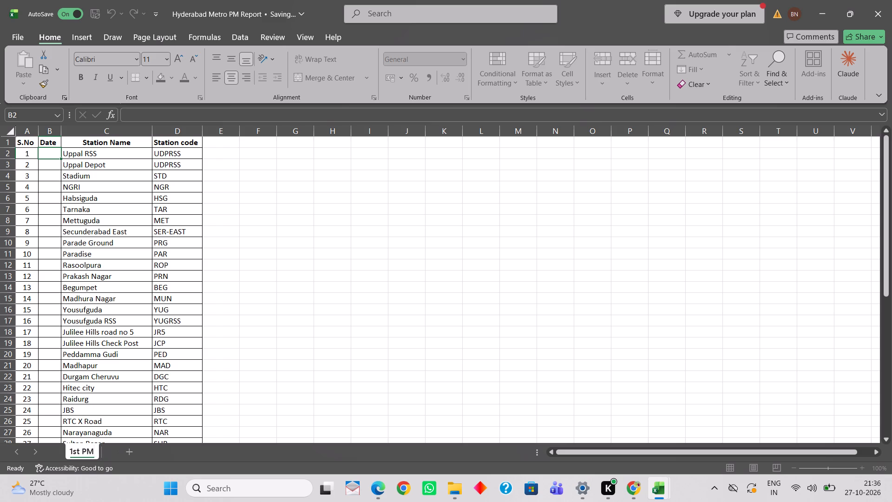
{"action": "scroll", "coordinate": [59, 214], "scroll_direction": "up", "scroll_amount": 10}
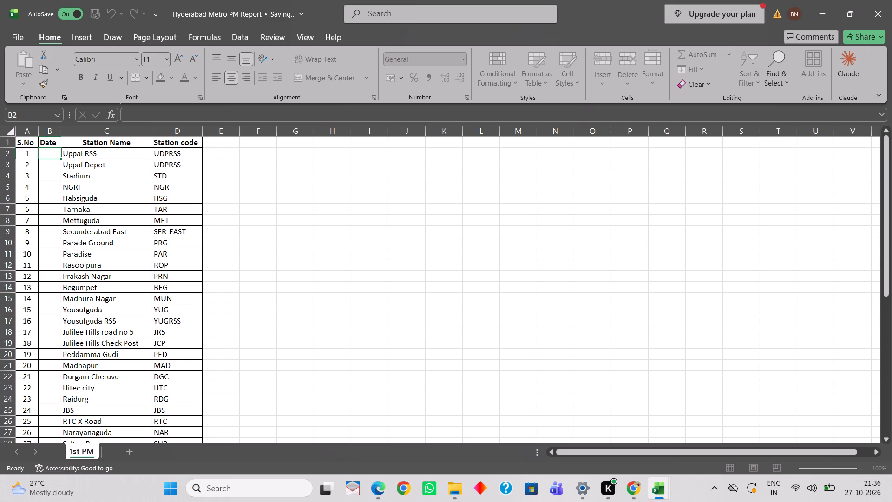
{"action": "left_click", "coordinate": [110, 256]}
{"action": "scroll", "coordinate": [96, 227], "scroll_direction": "up", "scroll_amount": 7}
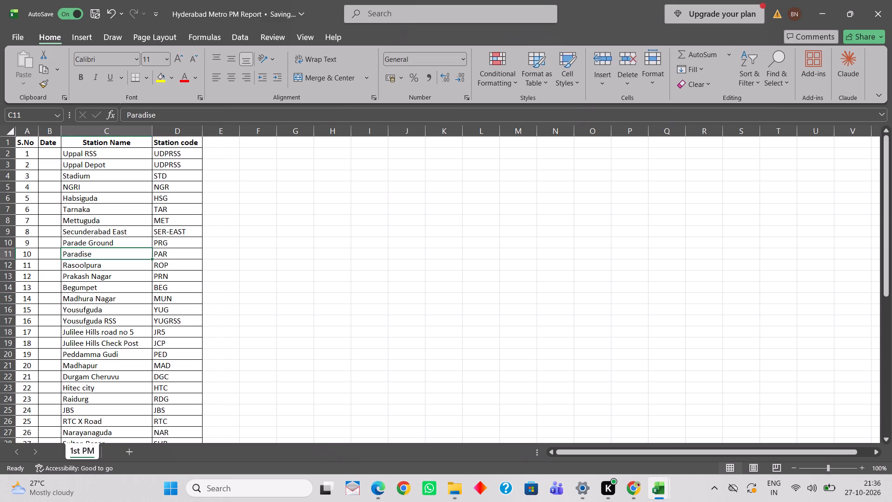
Review the station table from Uppal RSS to Miyapur Depot, checking the empty Date column beside the stations.
{"action": "scroll", "coordinate": [95, 211], "scroll_direction": "up", "scroll_amount": 2}
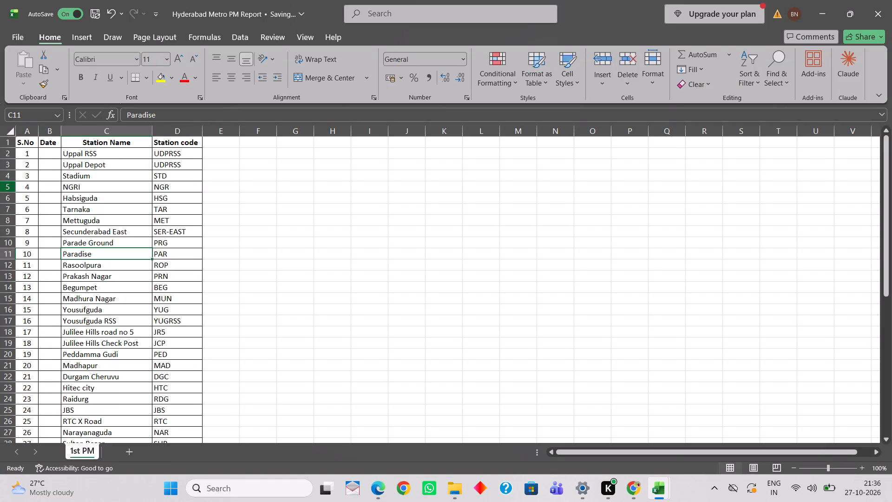
{"action": "left_click", "coordinate": [46, 155]}
{"action": "scroll", "coordinate": [64, 170], "scroll_direction": "down", "scroll_amount": 4}
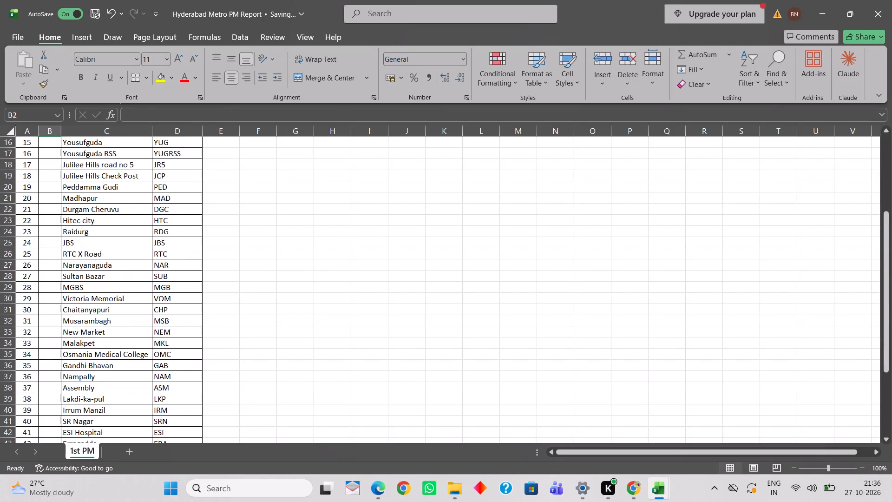
{"action": "scroll", "coordinate": [65, 173], "scroll_direction": "down", "scroll_amount": 4}
{"action": "scroll", "coordinate": [65, 173], "scroll_direction": "up", "scroll_amount": 1}
{"action": "scroll", "coordinate": [65, 173], "scroll_direction": "down", "scroll_amount": 4}
{"action": "scroll", "coordinate": [66, 189], "scroll_direction": "up", "scroll_amount": 6}
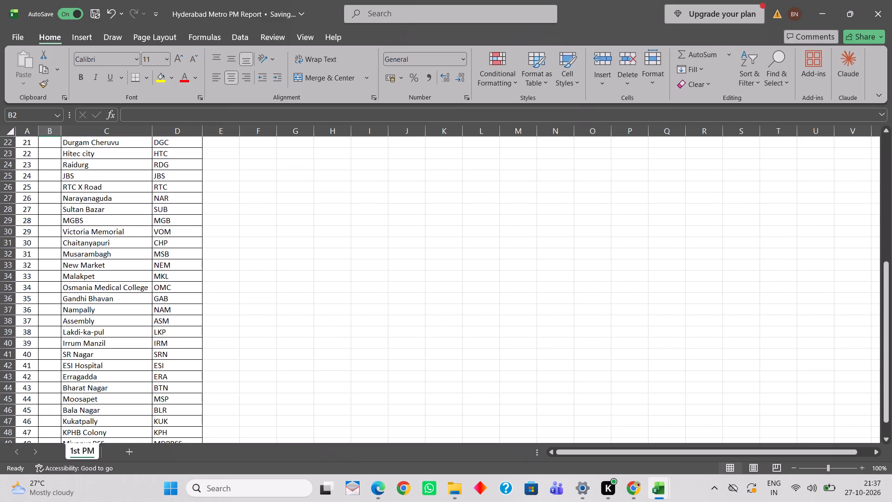
{"action": "scroll", "coordinate": [68, 190], "scroll_direction": "up", "scroll_amount": 13}
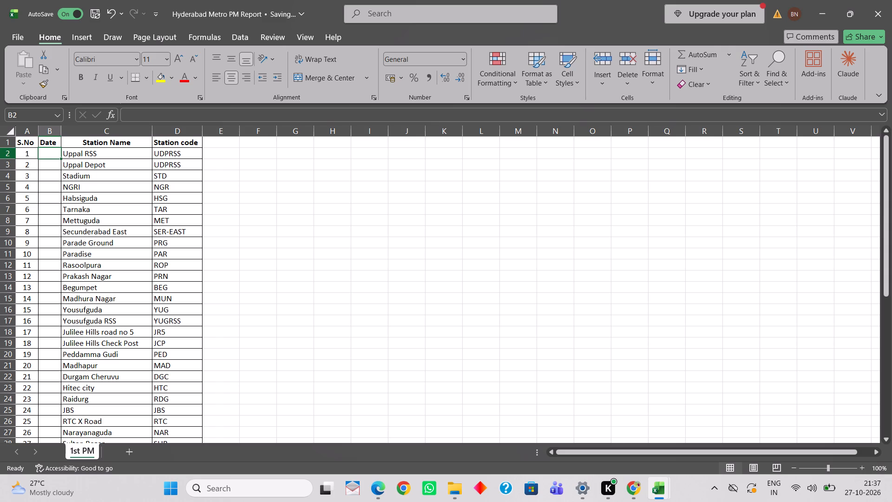
Insert a blank row above the table headers and merge and center its cells across columns A to D.
{"action": "left_click", "coordinate": [11, 142]}
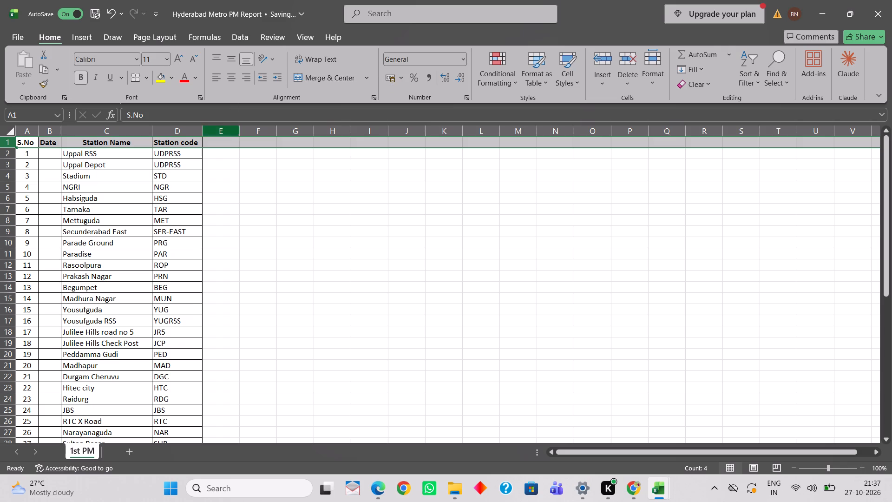
{"action": "right_click", "coordinate": [9, 142]}
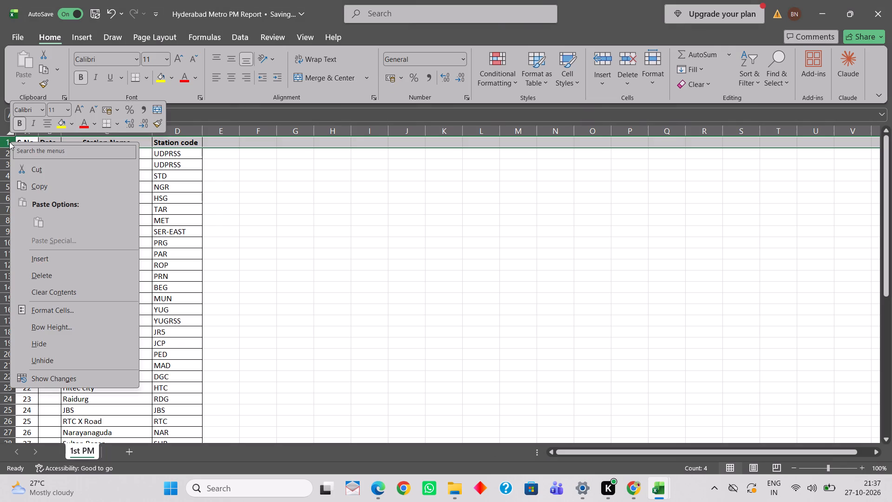
{"action": "left_click", "coordinate": [78, 260]}
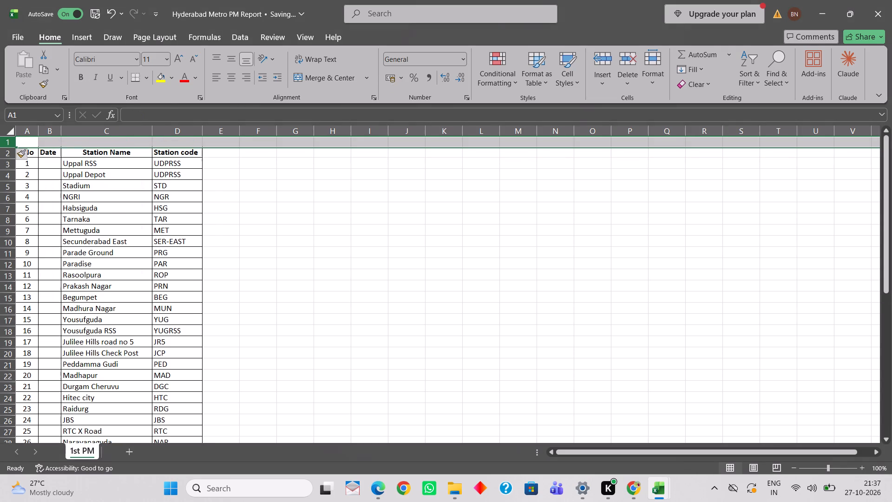
{"action": "left_click", "coordinate": [34, 144]}
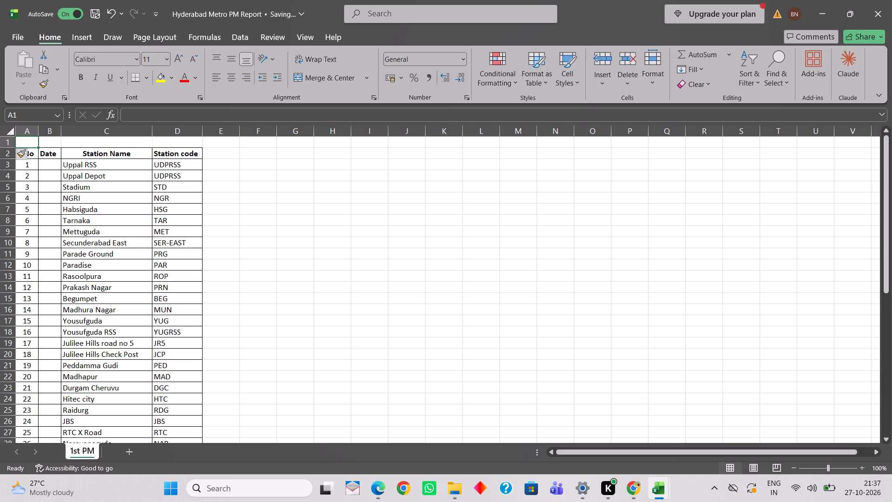
{"action": "left_click_drag", "start_coordinate": [31, 143], "coordinate": [63, 144]}
{"action": "left_click_drag", "start_coordinate": [63, 144], "coordinate": [171, 136]}
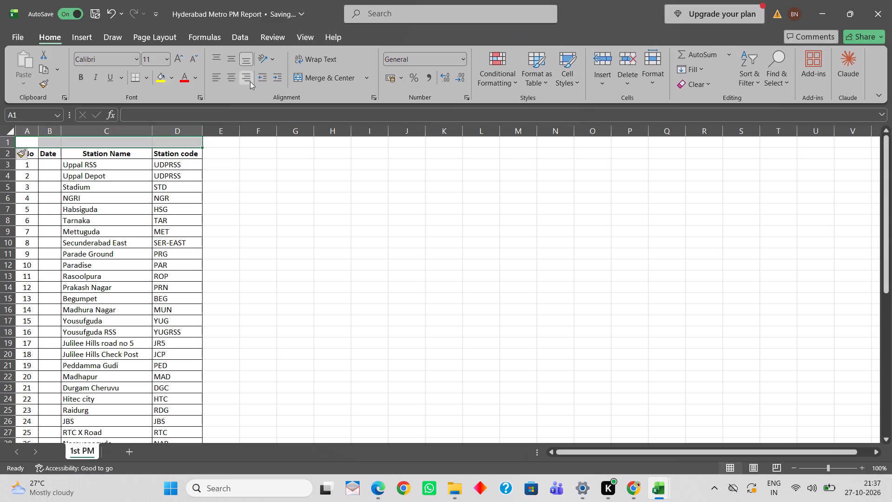
{"action": "left_click", "coordinate": [340, 79]}
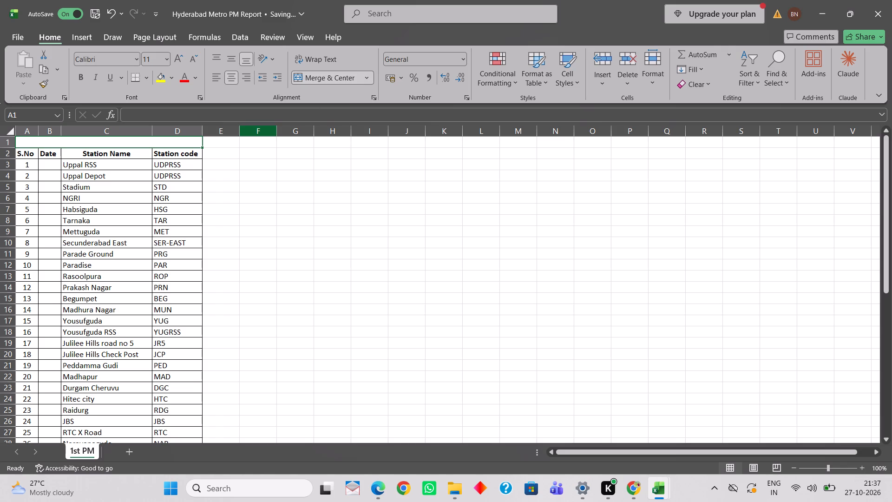
Enter the title "1st Priventive Maintainence" in the merged cell above the table headers.
{"action": "left_click", "coordinate": [63, 141]}
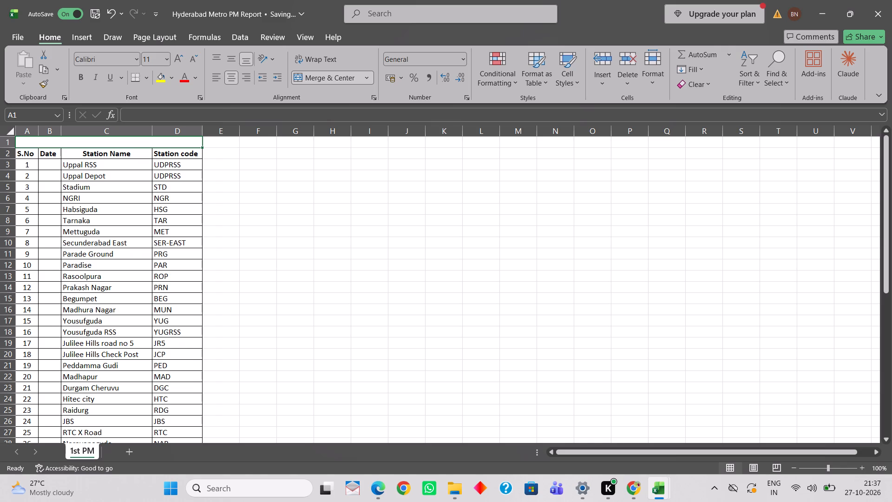
{"action": "type", "text": "1st"}
{"action": "key", "text": "space"}
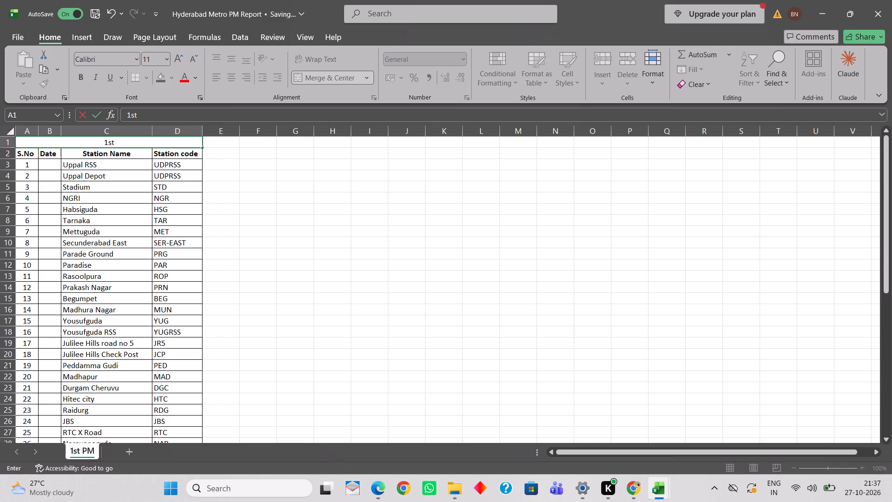
{"action": "key", "text": "shift+r"}
{"action": "key", "text": "BackSpace"}
{"action": "type", "text": "Pr"}
{"action": "type", "text": "iventive"}
{"action": "key", "text": "space"}
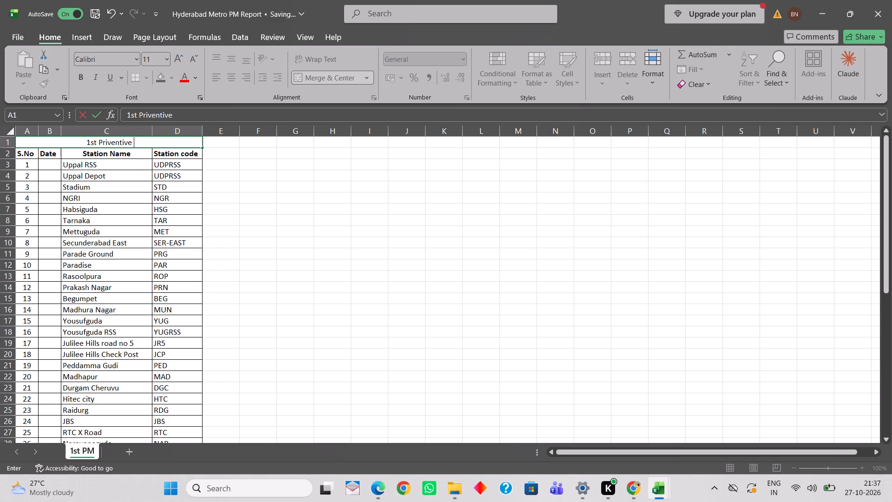
{"action": "type", "text": "Maint"}
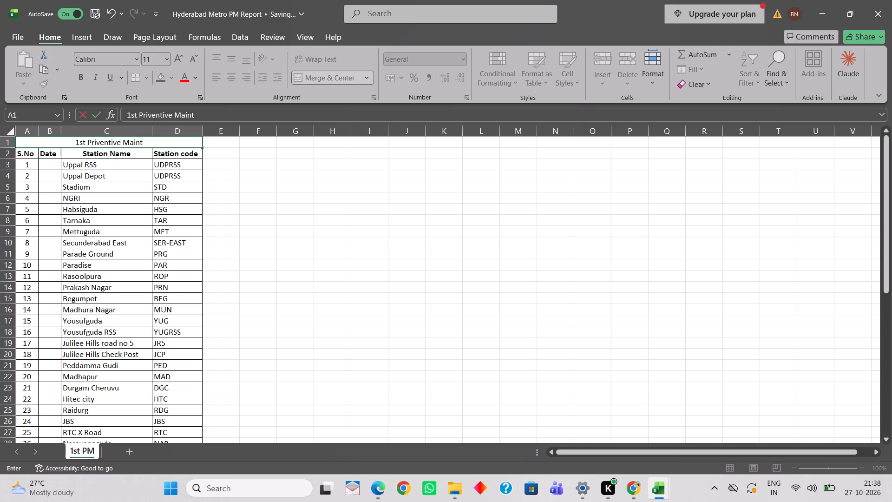
{"action": "key", "text": "a"}
{"action": "type", "text": "in"}
{"action": "key", "text": "a"}
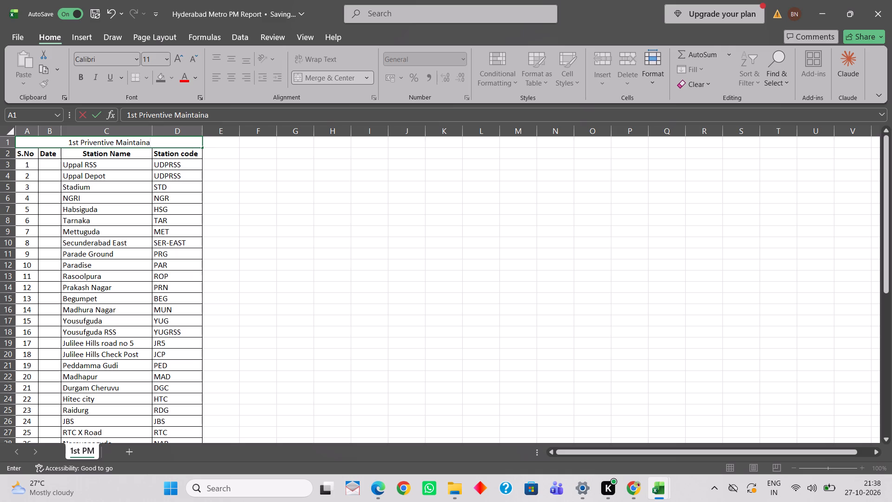
{"action": "type", "text": "nc"}
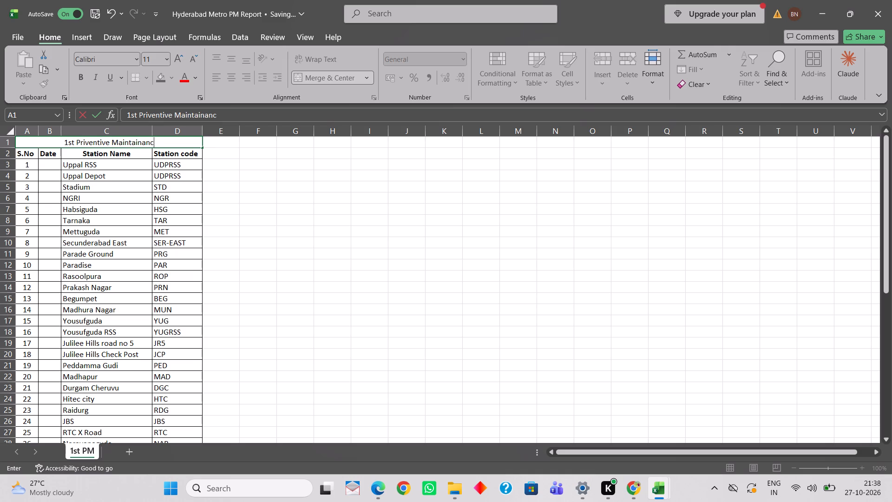
{"action": "key", "text": "BackSpace"}
{"action": "key", "text": "BackSpace"}
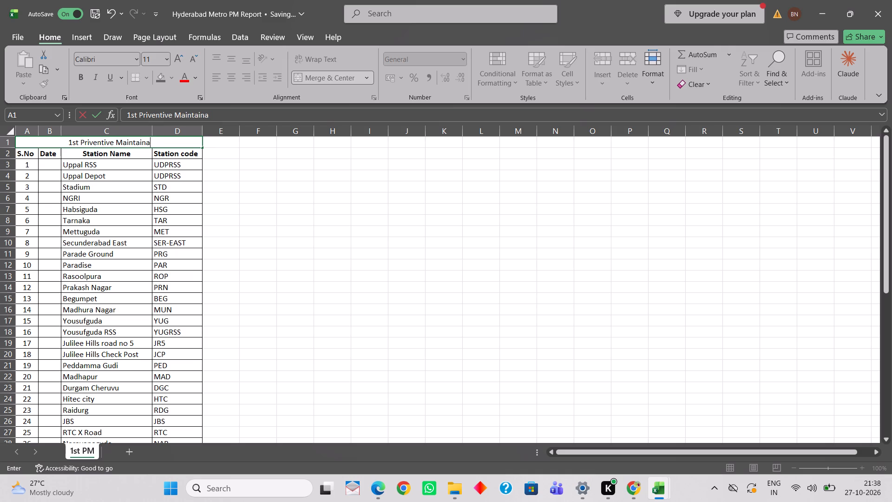
{"action": "key", "text": "BackSpace"}
{"action": "type", "text": "en"}
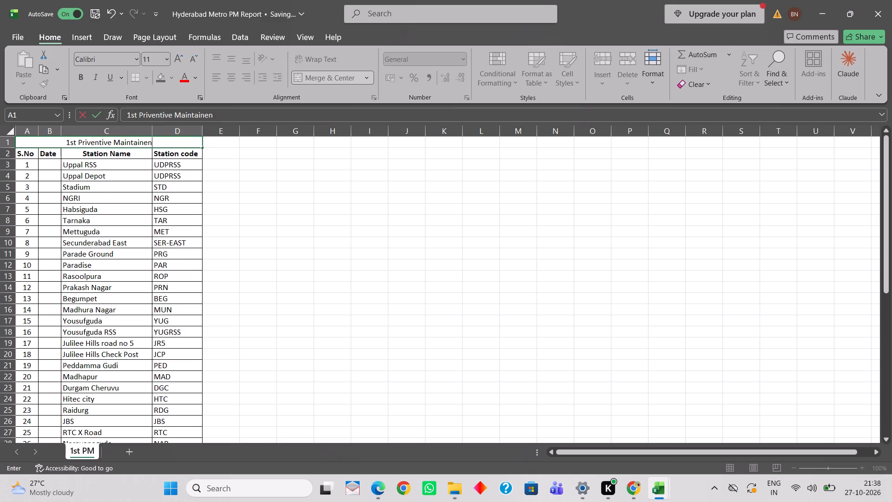
{"action": "key", "text": "c"}
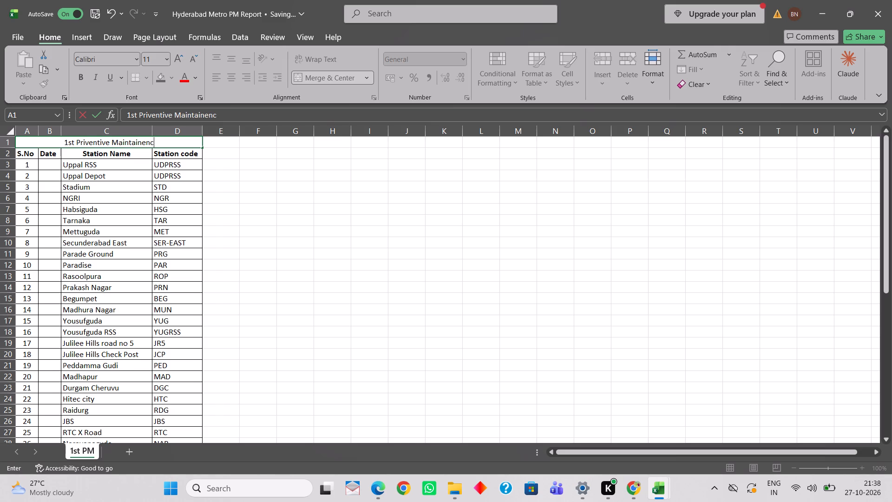
{"action": "key", "text": "e"}
Append "( April)" to the end of the title in the merged cell.
{"action": "left_click", "coordinate": [163, 145]}
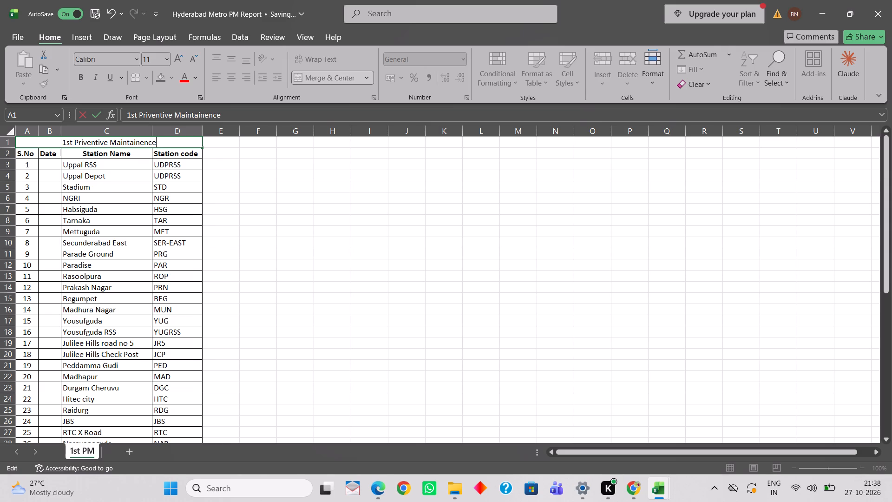
{"action": "key", "text": "shift+parenleft"}
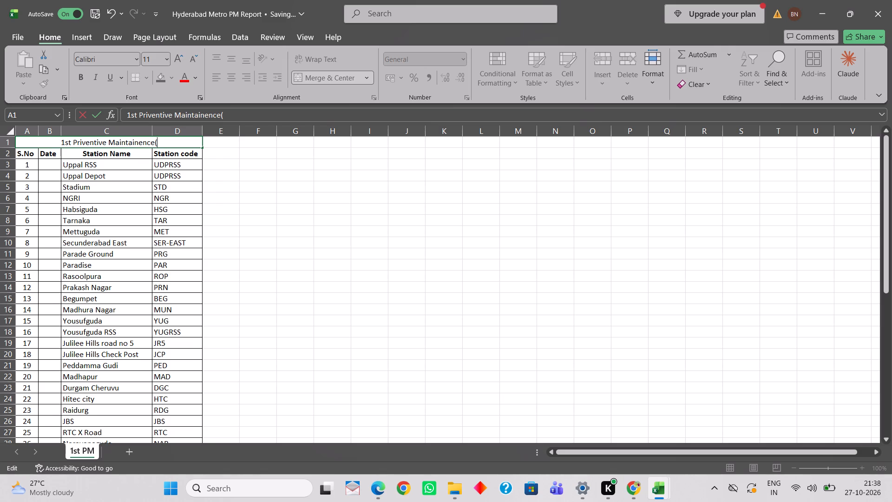
{"action": "key", "text": "shift+space"}
{"action": "key", "text": "shift+a"}
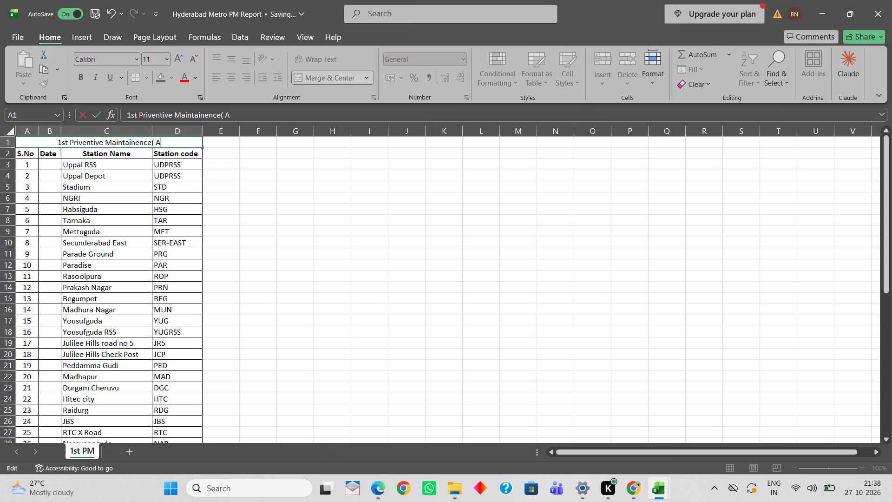
{"action": "type", "text": "pril"}
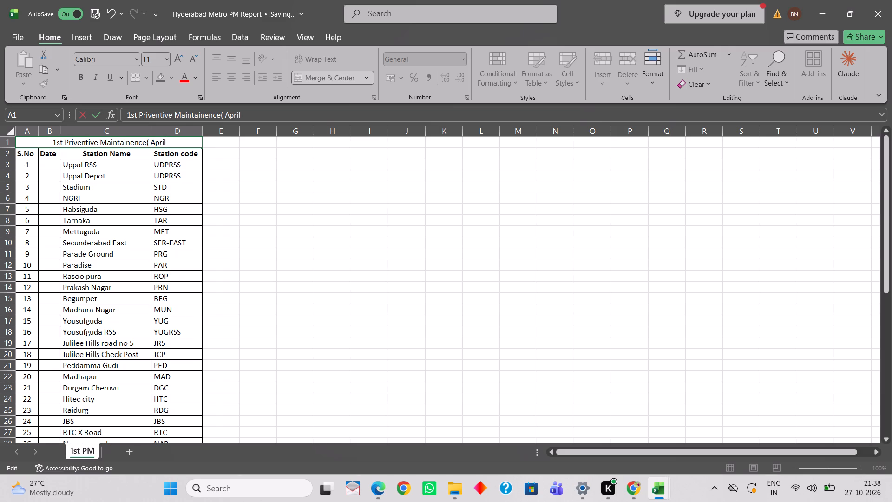
{"action": "key", "text": "shift+parenright"}
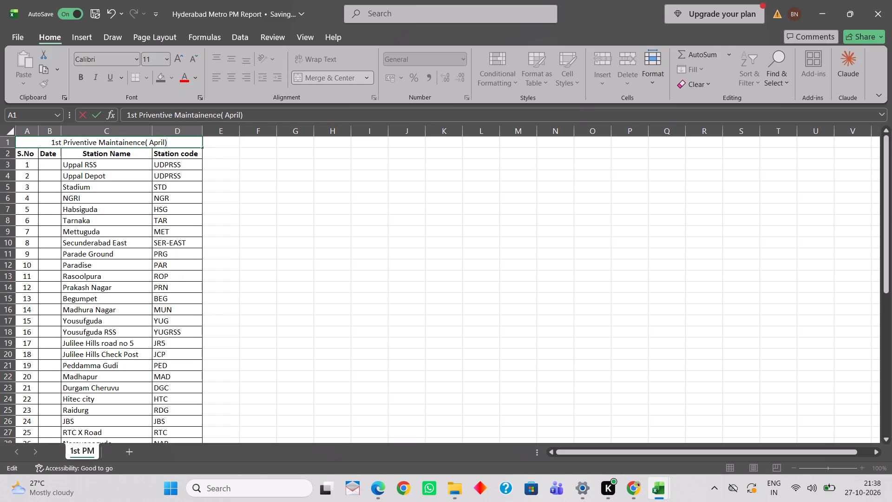
Insert "of DPFC" after "Maintainence" in the merged title cell, ahead of "( April)".
{"action": "left_click", "coordinate": [144, 142]}
{"action": "key", "text": "space"}
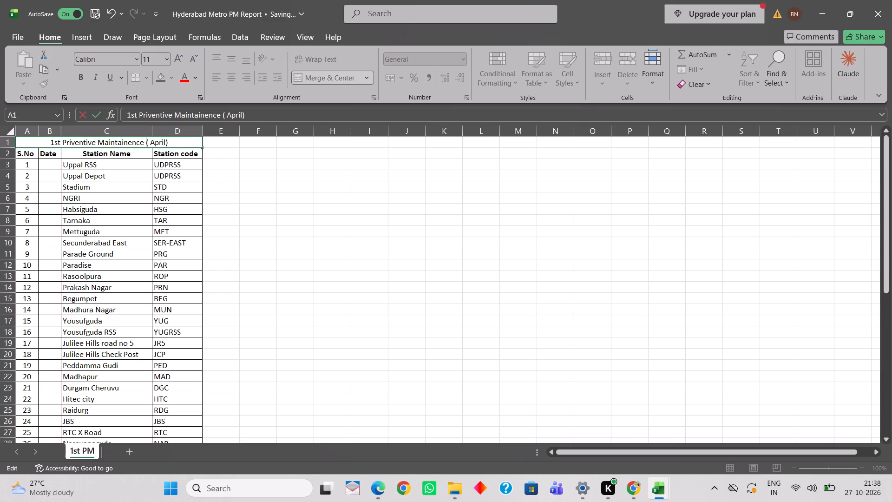
{"action": "type", "text": "of"}
{"action": "key", "text": "space"}
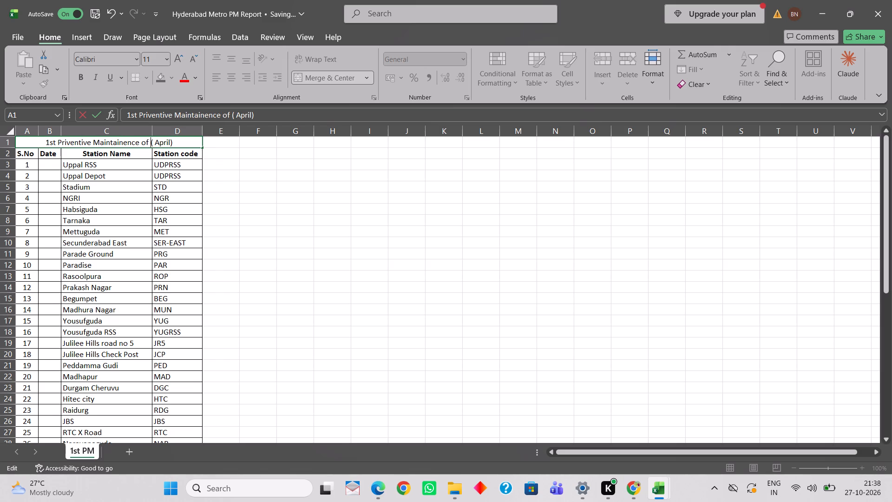
{"action": "type", "text": "DP"}
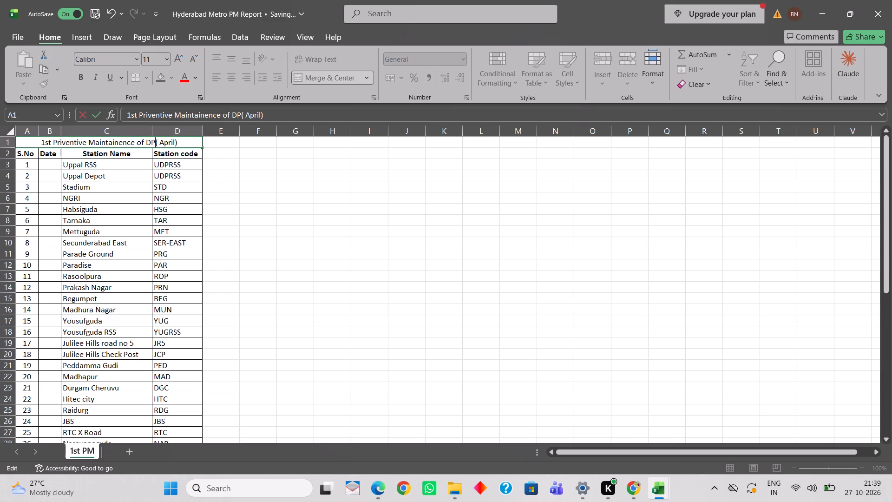
{"action": "type", "text": "FC"}
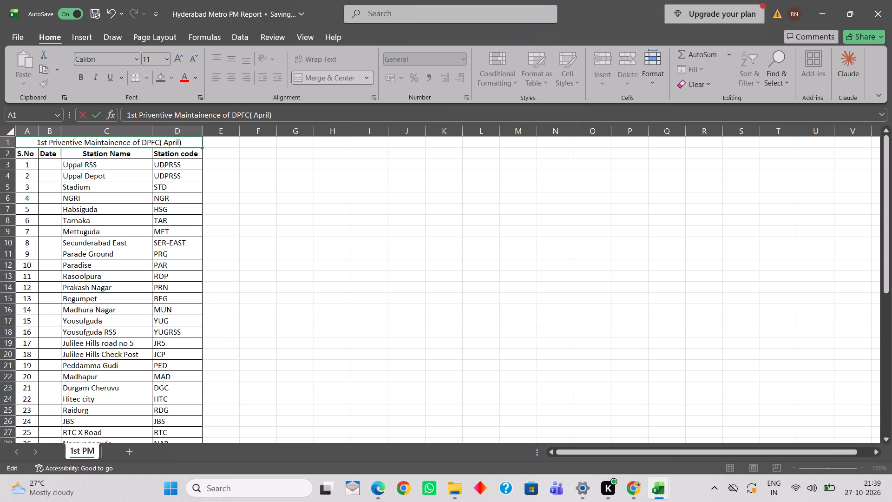
Format the whole title text above the table headers as bold at font size 12.
{"action": "triple_click", "coordinate": [87, 144]}
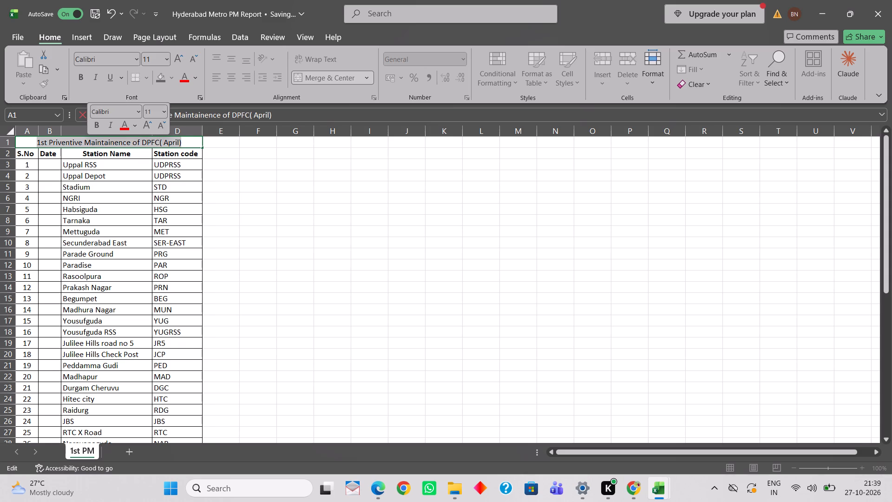
{"action": "left_click", "coordinate": [168, 58]}
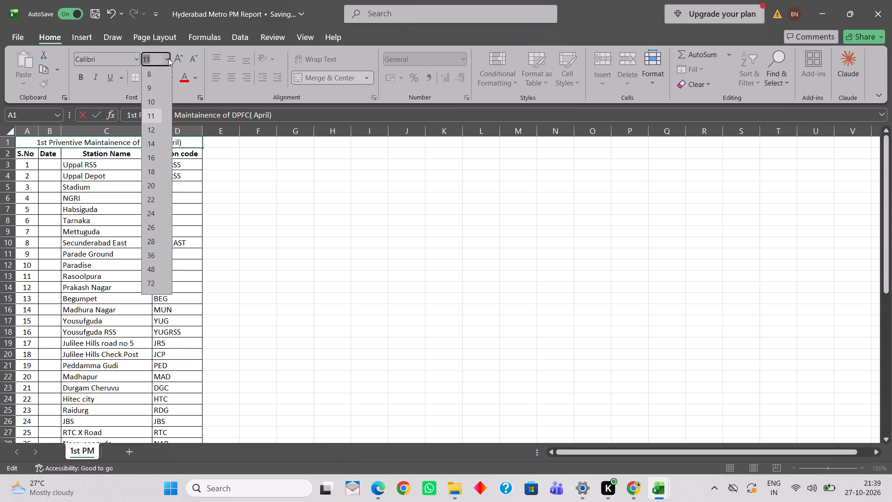
{"action": "left_click", "coordinate": [160, 131]}
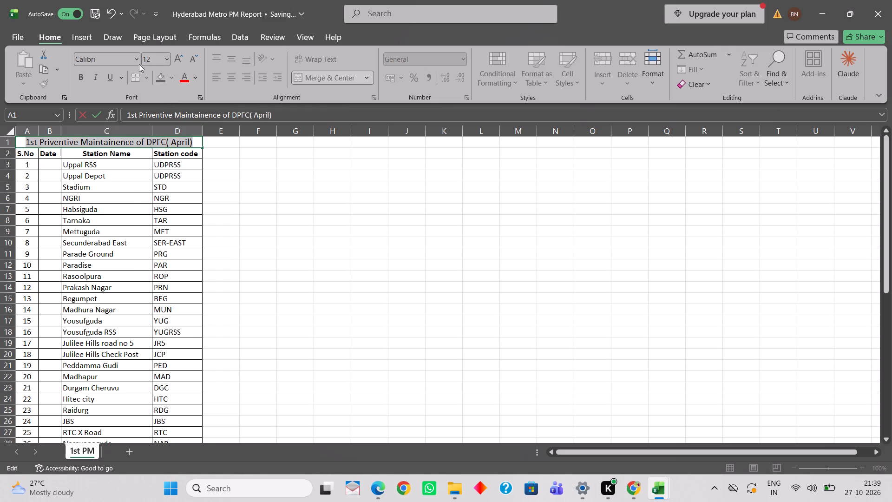
{"action": "left_click", "coordinate": [78, 79]}
{"action": "left_click", "coordinate": [139, 184]}
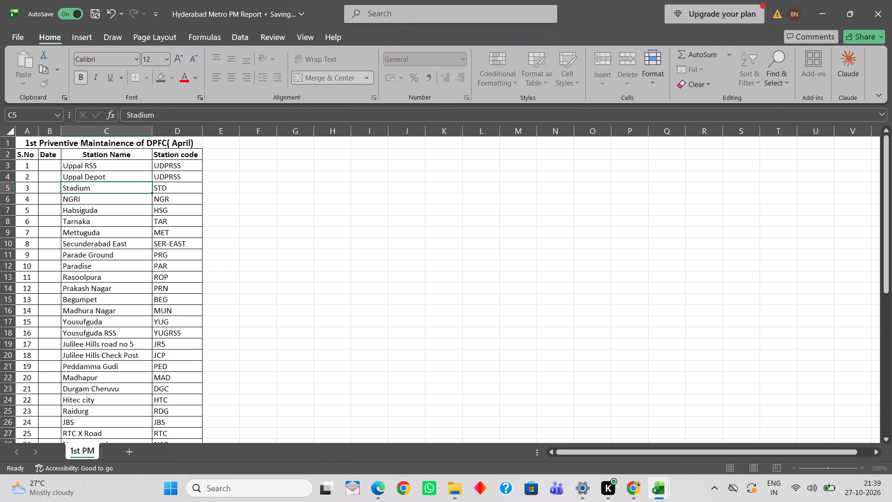
Look through the station table below the title, checking the serial numbers, Date column, station names and codes.
{"action": "scroll", "coordinate": [256, 263], "scroll_direction": "up", "scroll_amount": 2}
{"action": "scroll", "coordinate": [256, 263], "scroll_direction": "down", "scroll_amount": 1}
{"action": "scroll", "coordinate": [256, 263], "scroll_direction": "up", "scroll_amount": 2}
{"action": "scroll", "coordinate": [256, 263], "scroll_direction": "down", "scroll_amount": 3}
{"action": "scroll", "coordinate": [256, 263], "scroll_direction": "up", "scroll_amount": 2}
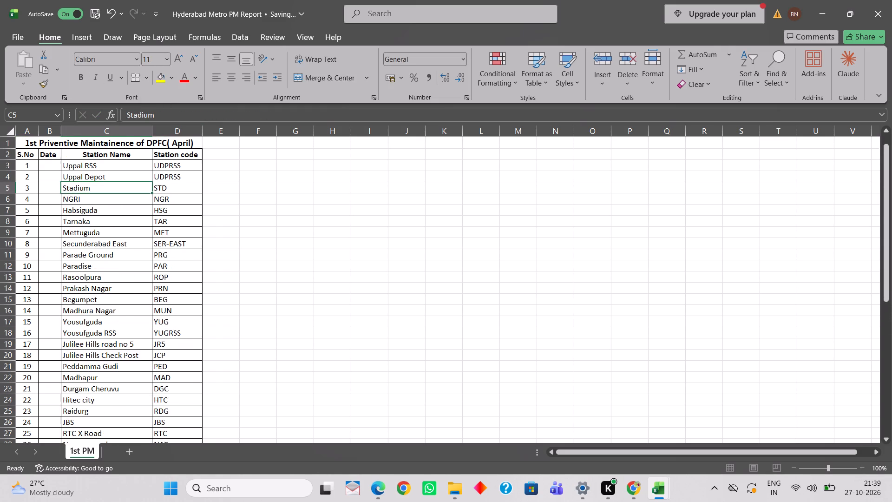
{"action": "scroll", "coordinate": [256, 263], "scroll_direction": "up", "scroll_amount": 5}
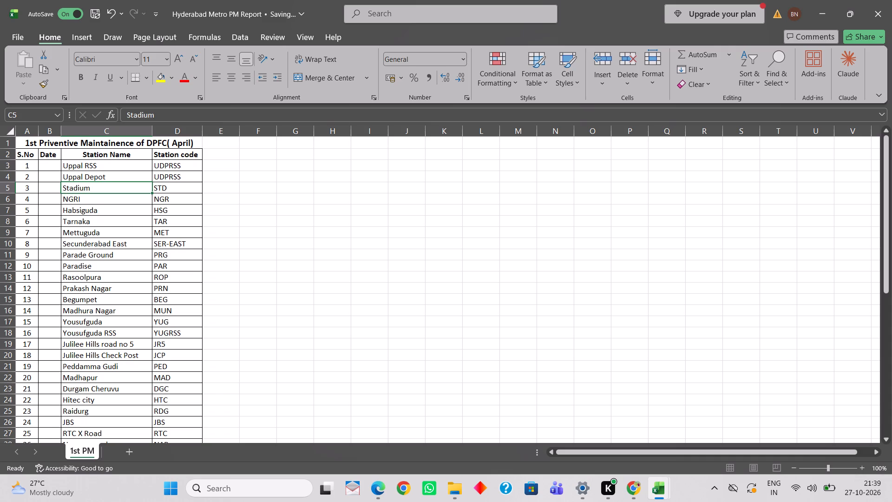
{"action": "left_click", "coordinate": [59, 155]}
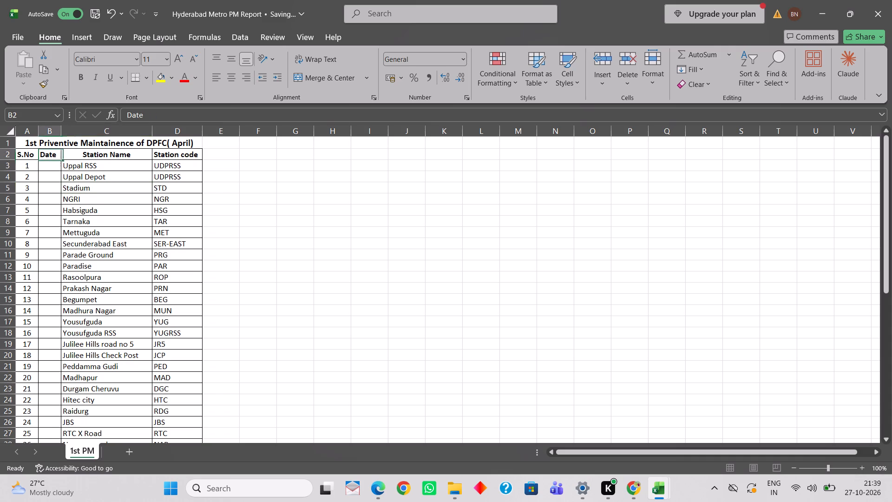
{"action": "left_click", "coordinate": [26, 166]}
{"action": "scroll", "coordinate": [53, 258], "scroll_direction": "down", "scroll_amount": 7}
{"action": "scroll", "coordinate": [53, 258], "scroll_direction": "up", "scroll_amount": 1}
{"action": "scroll", "coordinate": [53, 258], "scroll_direction": "down", "scroll_amount": 2}
{"action": "scroll", "coordinate": [53, 258], "scroll_direction": "up", "scroll_amount": 1}
{"action": "scroll", "coordinate": [53, 258], "scroll_direction": "down", "scroll_amount": 4}
{"action": "scroll", "coordinate": [51, 256], "scroll_direction": "up", "scroll_amount": 6}
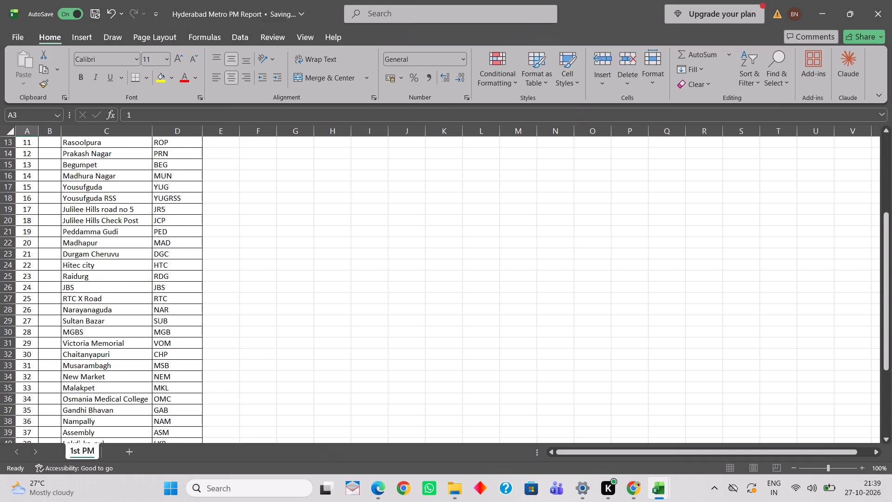
{"action": "scroll", "coordinate": [53, 251], "scroll_direction": "up", "scroll_amount": 8}
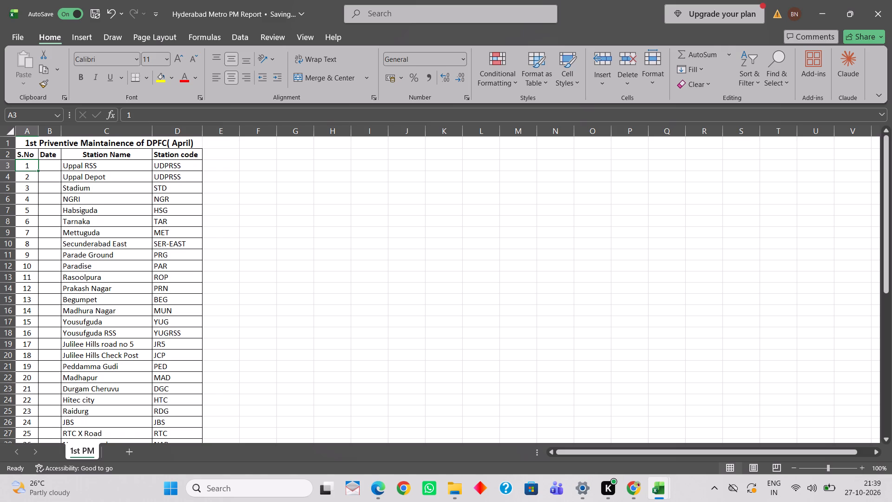
{"action": "left_click", "coordinate": [52, 164]}
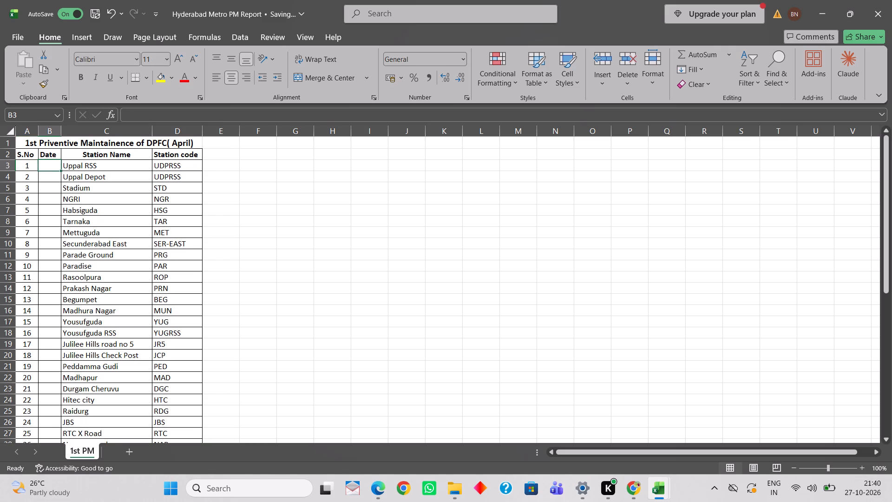
{"action": "scroll", "coordinate": [181, 197], "scroll_direction": "down", "scroll_amount": 5}
{"action": "scroll", "coordinate": [181, 197], "scroll_direction": "up", "scroll_amount": 5}
{"action": "scroll", "coordinate": [181, 197], "scroll_direction": "down", "scroll_amount": 2}
{"action": "scroll", "coordinate": [181, 197], "scroll_direction": "up", "scroll_amount": 2}
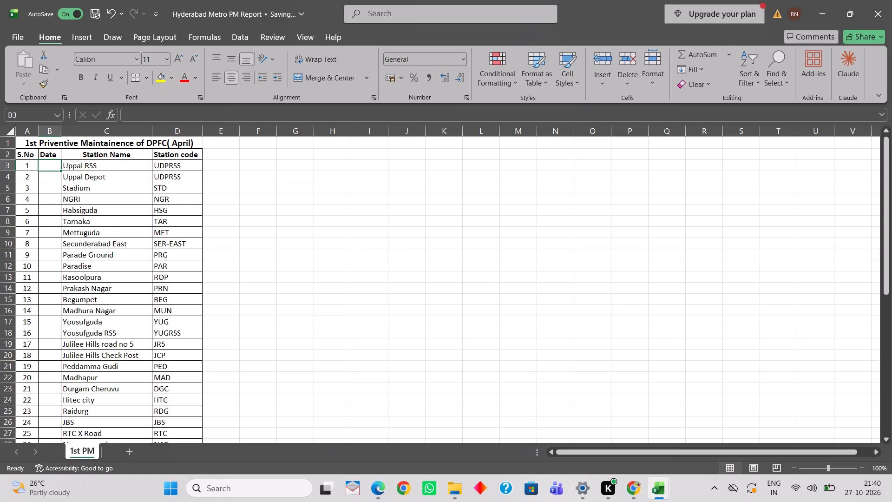
{"action": "scroll", "coordinate": [181, 197], "scroll_direction": "up", "scroll_amount": 6}
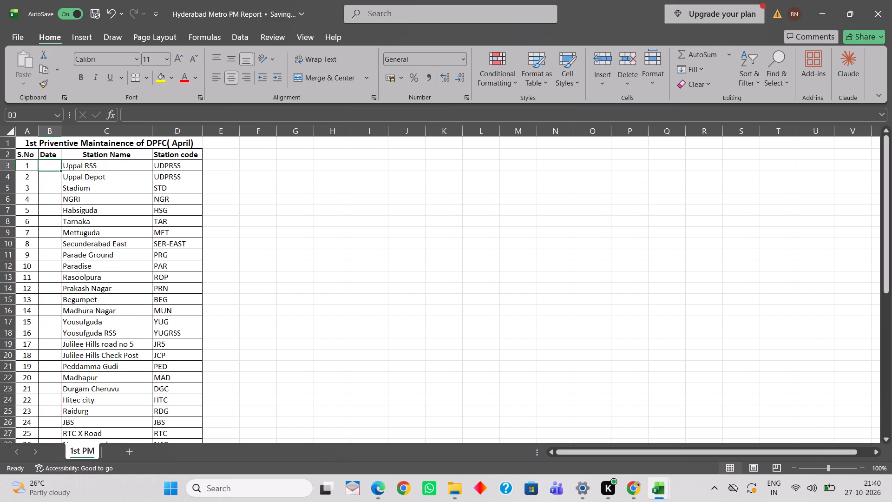
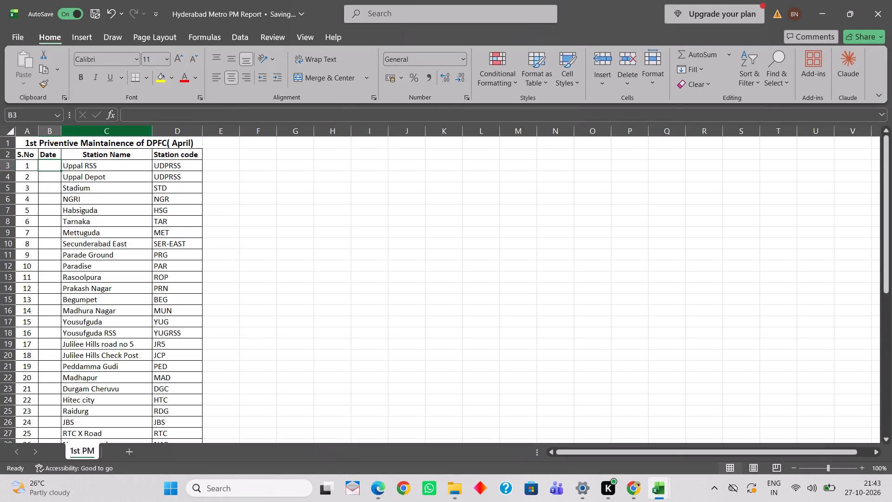
Review the full station list on the 1st PM sheet, from Uppal RSS down to Miyapur Depot, including serial numbers and codes.
{"action": "scroll", "coordinate": [66, 269], "scroll_direction": "up", "scroll_amount": 4}
{"action": "scroll", "coordinate": [66, 269], "scroll_direction": "down", "scroll_amount": 12}
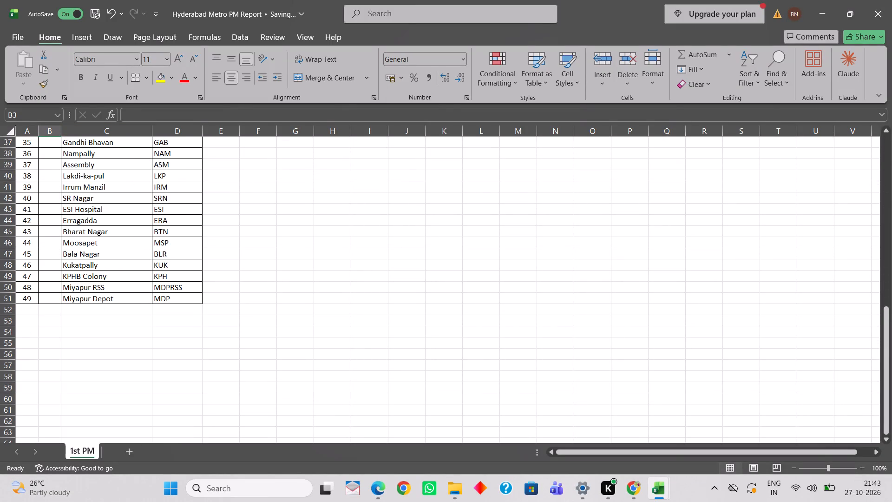
{"action": "scroll", "coordinate": [66, 269], "scroll_direction": "down", "scroll_amount": 1}
{"action": "scroll", "coordinate": [66, 269], "scroll_direction": "up", "scroll_amount": 20}
{"action": "scroll", "coordinate": [66, 269], "scroll_direction": "up", "scroll_amount": 1}
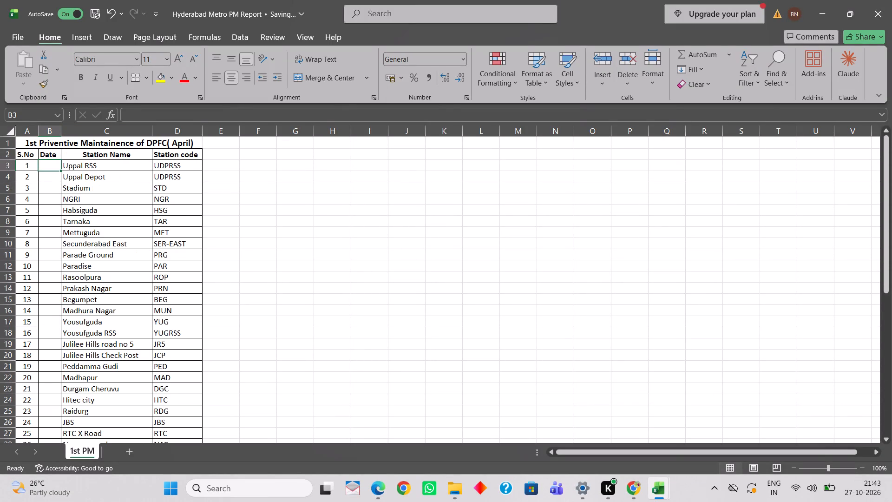
{"action": "scroll", "coordinate": [66, 269], "scroll_direction": "down", "scroll_amount": 3}
{"action": "scroll", "coordinate": [65, 269], "scroll_direction": "up", "scroll_amount": 6}
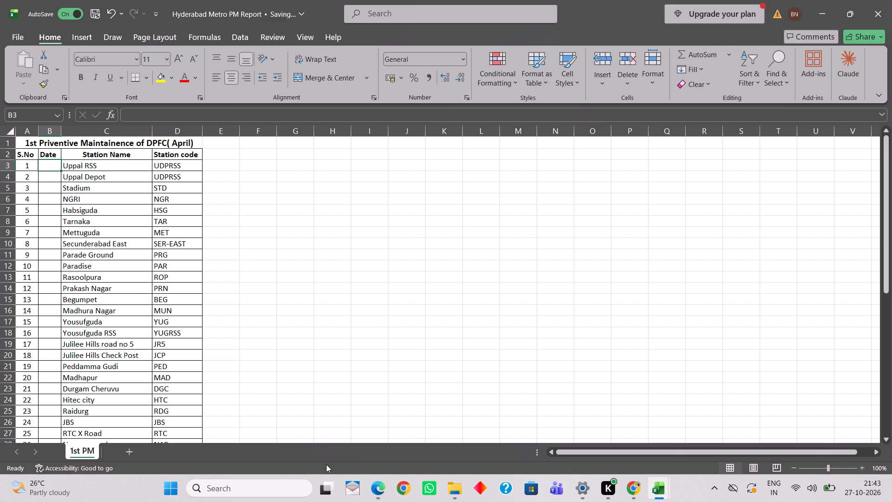
{"action": "scroll", "coordinate": [81, 341], "scroll_direction": "down", "scroll_amount": 3}
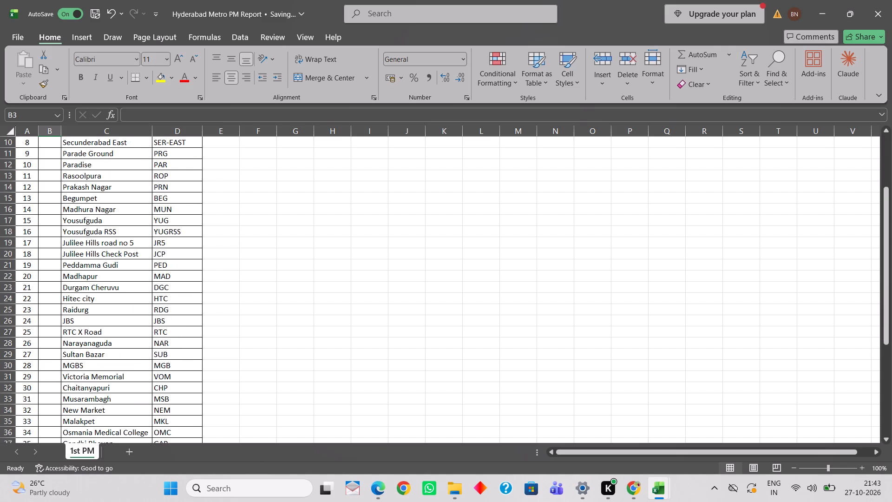
{"action": "scroll", "coordinate": [81, 341], "scroll_direction": "down", "scroll_amount": 7}
{"action": "scroll", "coordinate": [81, 341], "scroll_direction": "up", "scroll_amount": 5}
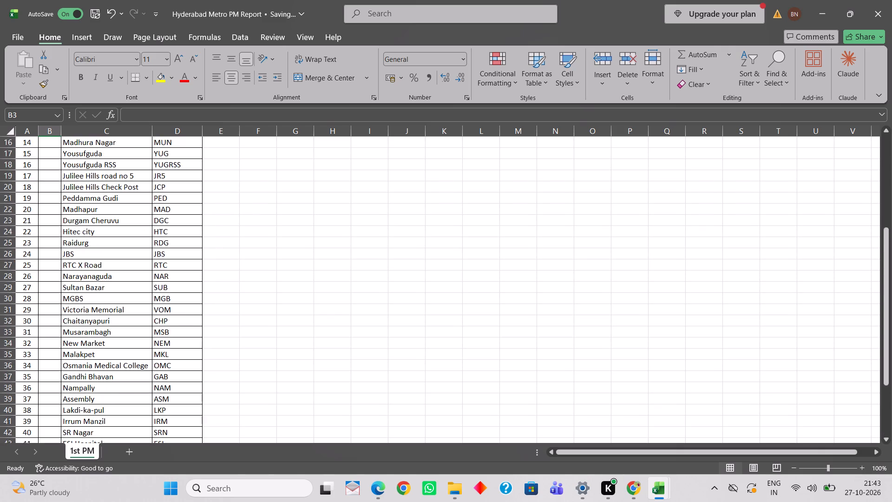
{"action": "scroll", "coordinate": [81, 341], "scroll_direction": "up", "scroll_amount": 13}
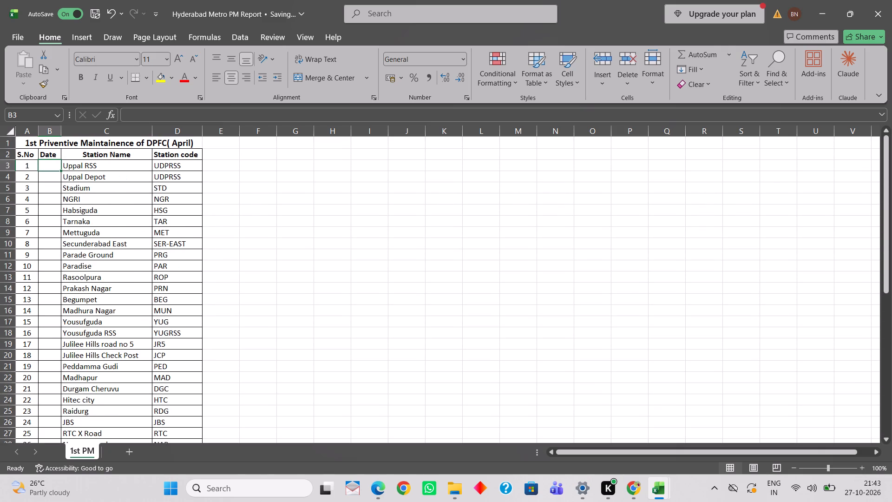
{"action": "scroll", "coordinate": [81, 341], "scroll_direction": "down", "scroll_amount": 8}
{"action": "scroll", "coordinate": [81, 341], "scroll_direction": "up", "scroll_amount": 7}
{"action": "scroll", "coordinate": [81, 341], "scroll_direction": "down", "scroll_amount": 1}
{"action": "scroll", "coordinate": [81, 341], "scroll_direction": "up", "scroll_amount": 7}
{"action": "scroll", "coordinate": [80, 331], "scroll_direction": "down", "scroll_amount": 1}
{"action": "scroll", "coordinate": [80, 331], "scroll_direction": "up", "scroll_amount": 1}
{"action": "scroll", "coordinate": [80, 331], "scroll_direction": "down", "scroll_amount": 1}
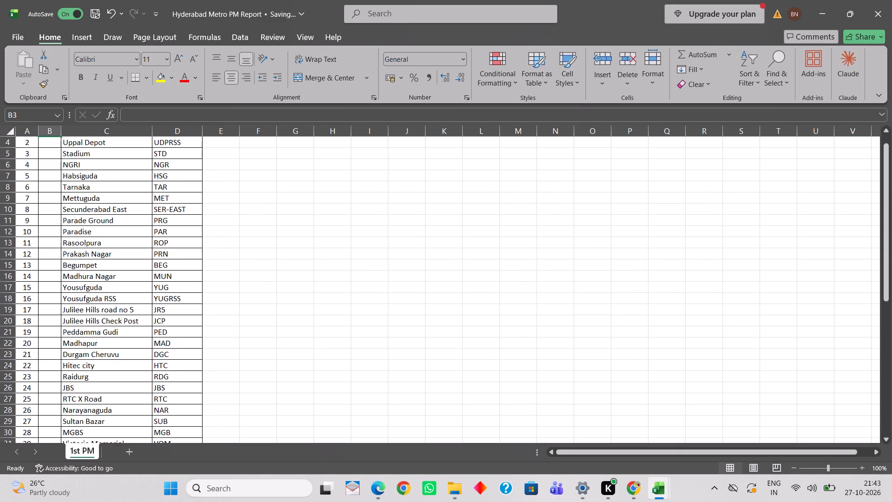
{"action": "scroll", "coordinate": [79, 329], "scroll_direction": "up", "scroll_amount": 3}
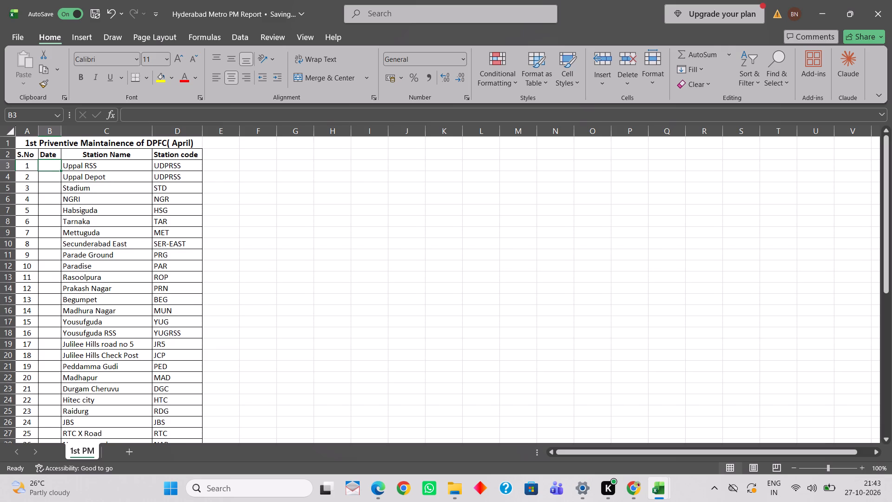
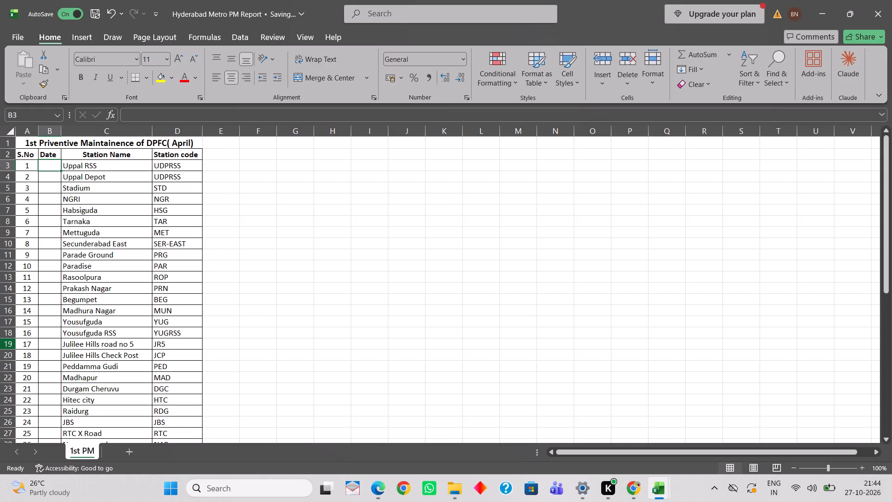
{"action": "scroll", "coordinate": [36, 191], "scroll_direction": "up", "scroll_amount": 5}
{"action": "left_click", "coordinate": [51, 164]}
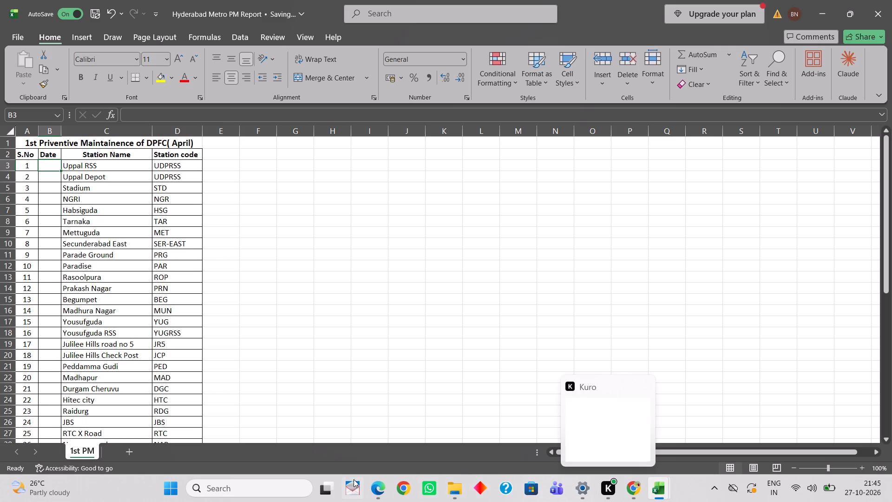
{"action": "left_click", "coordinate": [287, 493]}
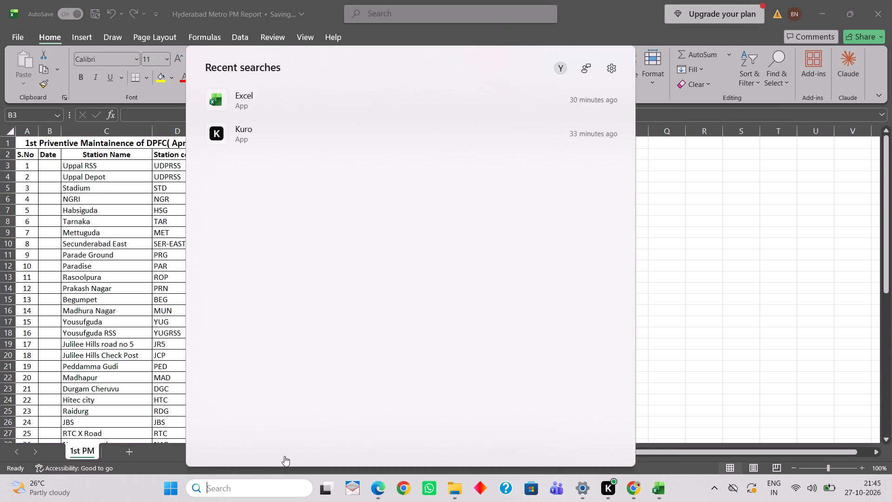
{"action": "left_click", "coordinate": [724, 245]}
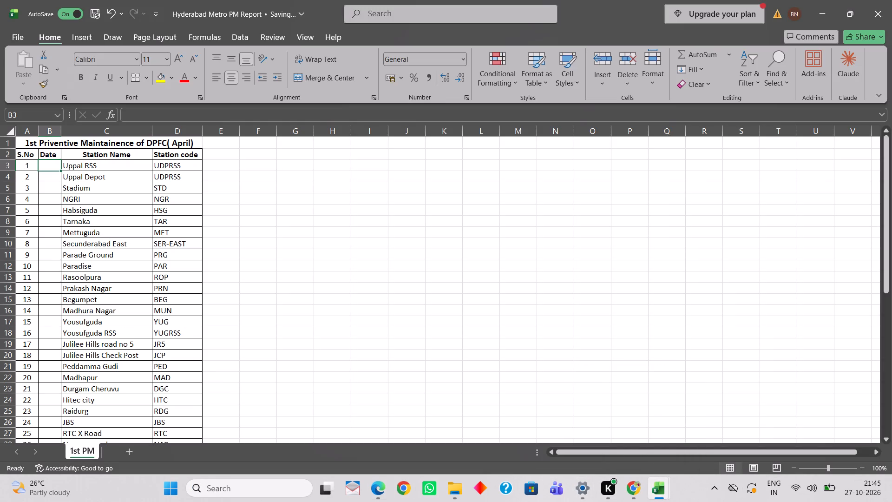
Minimize the Hyderabad Metro PM Report workbook to bring the Half Yearly Preventive Maintenance Report of DPFC panel workbook to the front.
{"action": "left_click", "coordinate": [819, 13]}
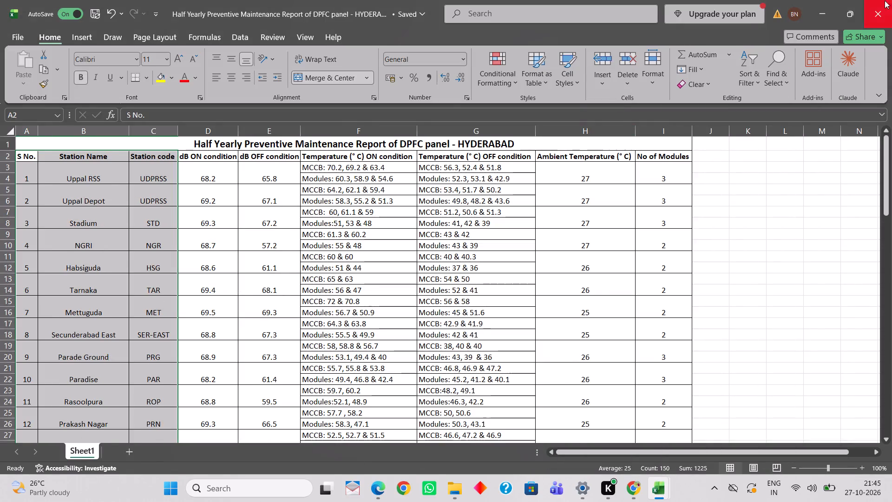
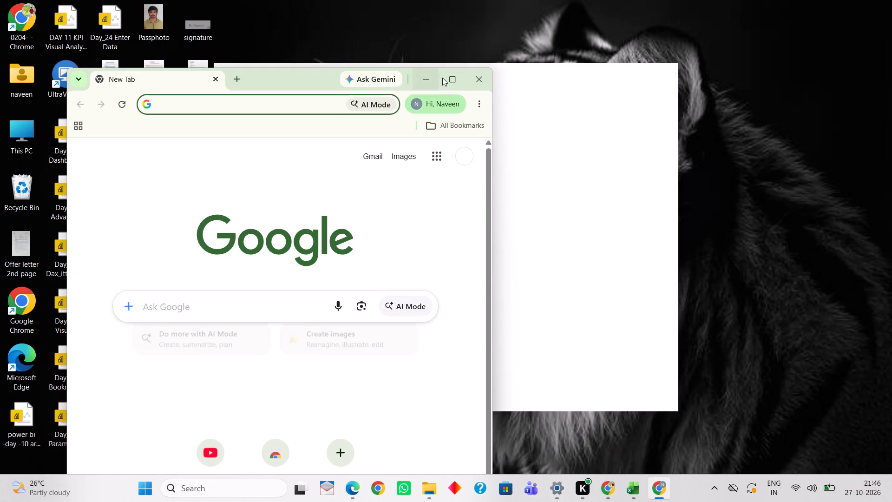
Maximize the new Chrome window and open the list of Google apps from the New Tab page.
{"action": "left_click", "coordinate": [446, 79]}
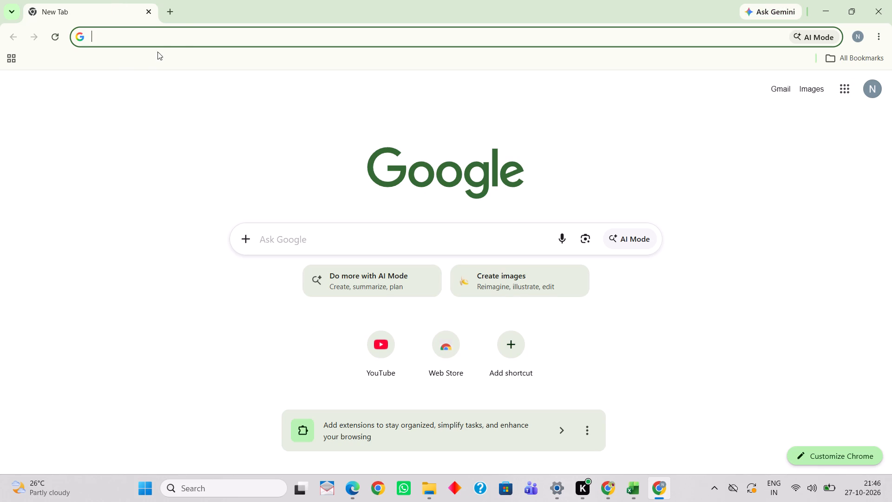
{"action": "left_click", "coordinate": [160, 40]}
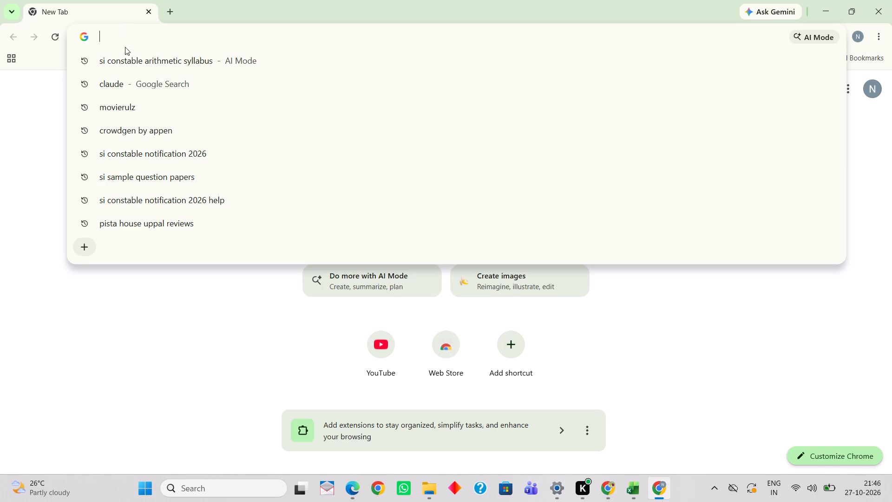
{"action": "left_click", "coordinate": [0, 168]}
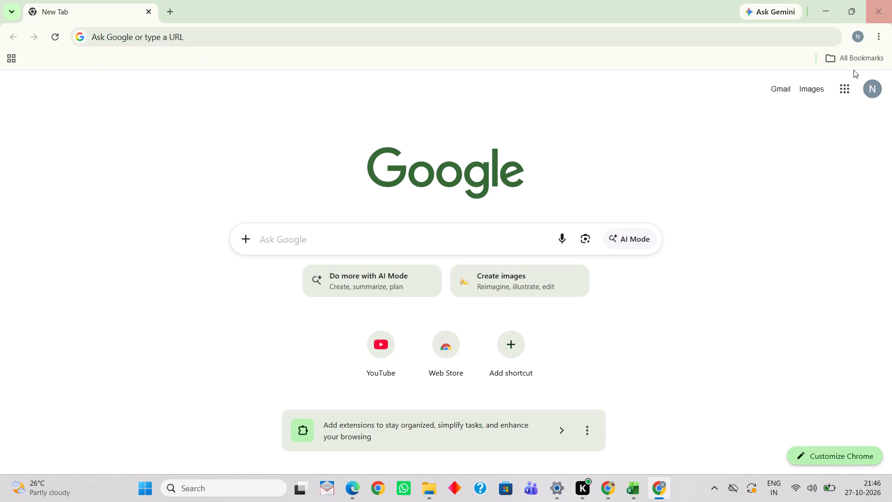
{"action": "left_click", "coordinate": [842, 91]}
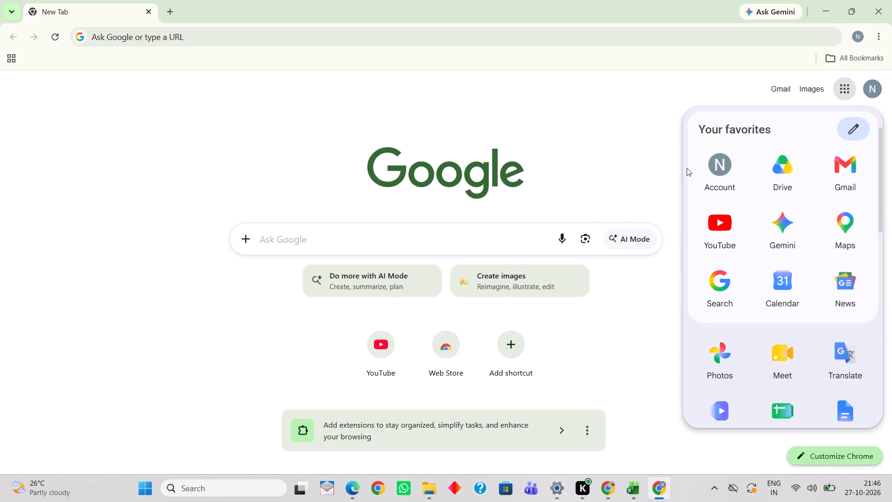
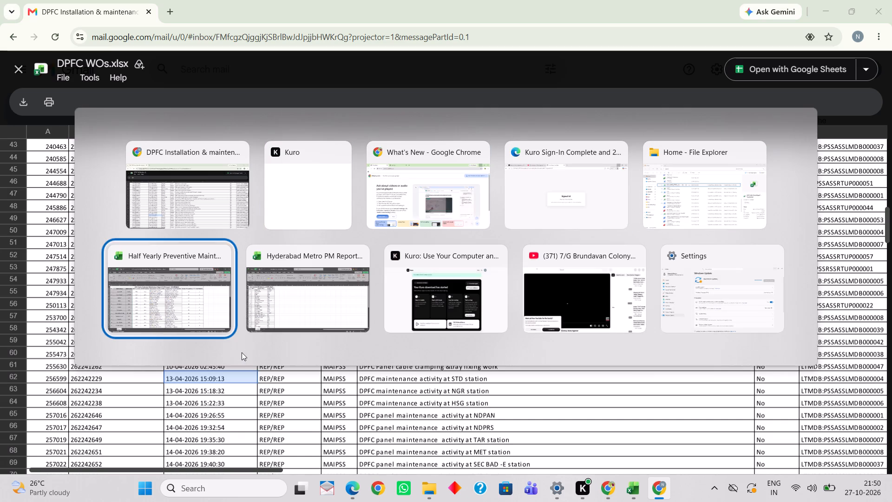
Switch to the Hyderabad Metro PM Report workbook and enter the Stadium station's maintenance date in the 1st PM sheet, beginning with "10-".
{"action": "key", "text": "alt+Tab"}
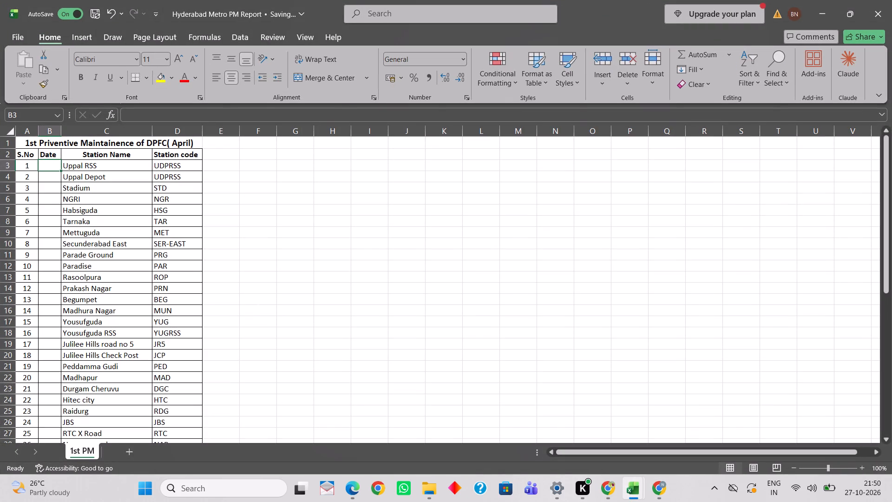
{"action": "left_click", "coordinate": [46, 189]}
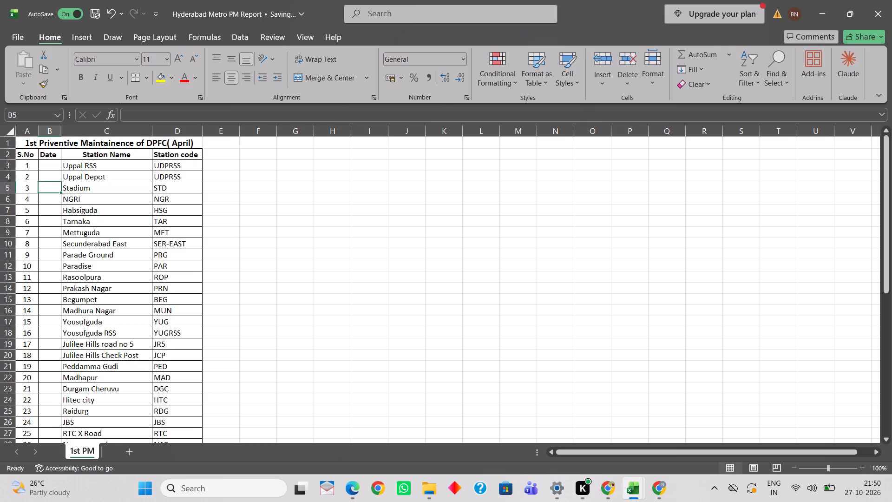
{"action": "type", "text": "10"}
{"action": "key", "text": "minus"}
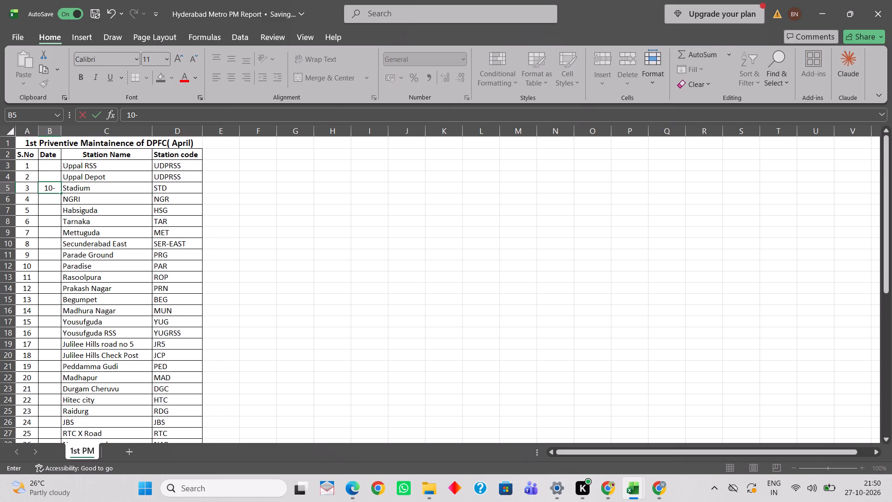
Complete the Stadium station's maintenance date in the Date column as 10-04-2026.
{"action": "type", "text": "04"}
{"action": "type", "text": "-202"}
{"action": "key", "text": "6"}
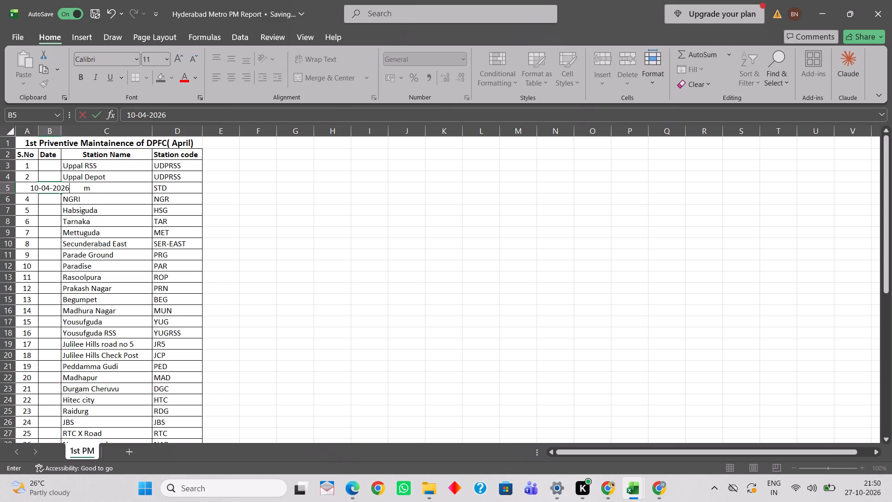
{"action": "left_click", "coordinate": [56, 154]}
Auto-fit the width of the Date column to its contents in the 1st PM sheet.
{"action": "left_click", "coordinate": [54, 134]}
{"action": "double_click", "coordinate": [60, 133]}
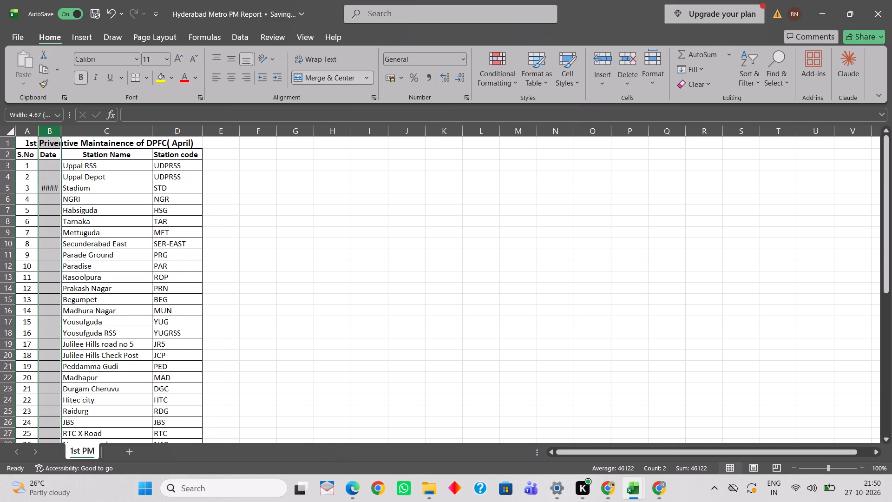
{"action": "left_click", "coordinate": [57, 195]}
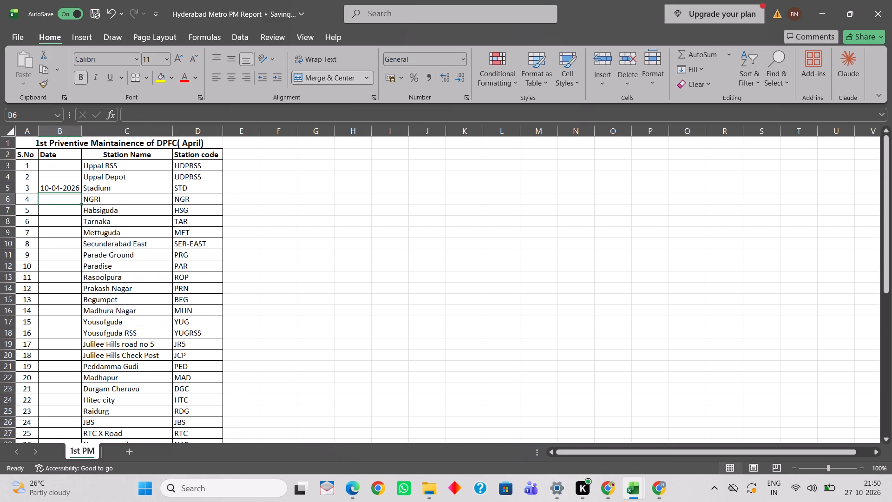
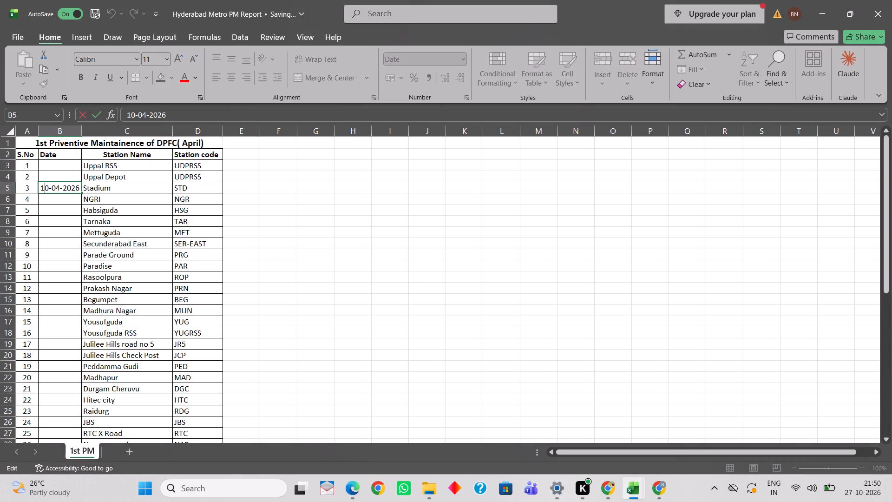
Correct the Stadium station's maintenance date to 13-04-2026 and move to the NGRI station's Date cell.
{"action": "key", "text": "Right"}
{"action": "key", "text": "BackSpace"}
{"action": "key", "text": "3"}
{"action": "left_click", "coordinate": [62, 198]}
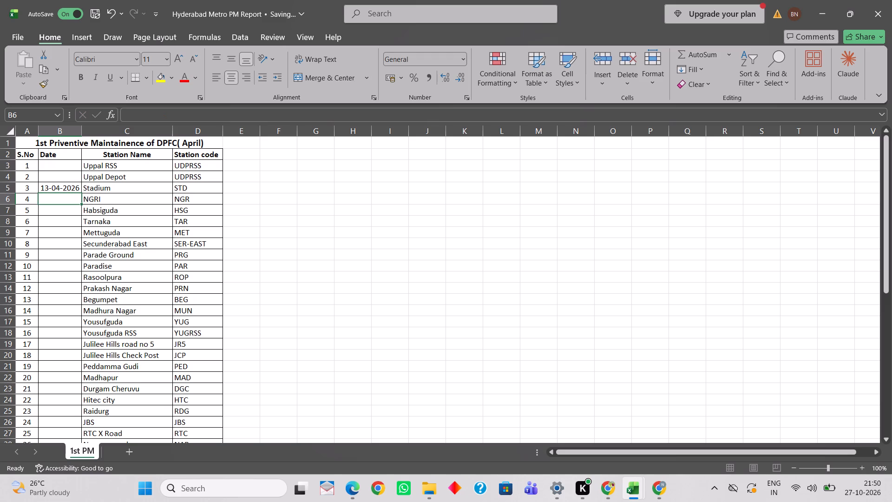
{"action": "left_click", "coordinate": [69, 188]}
{"action": "left_click", "coordinate": [68, 203]}
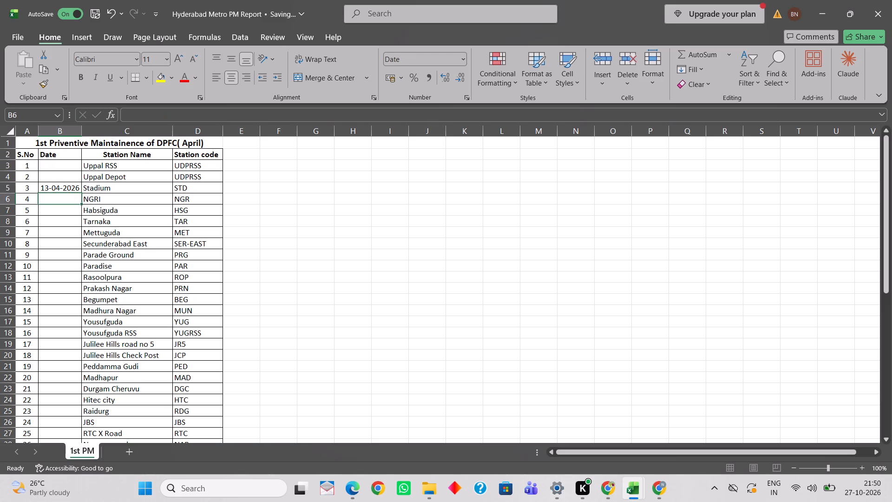
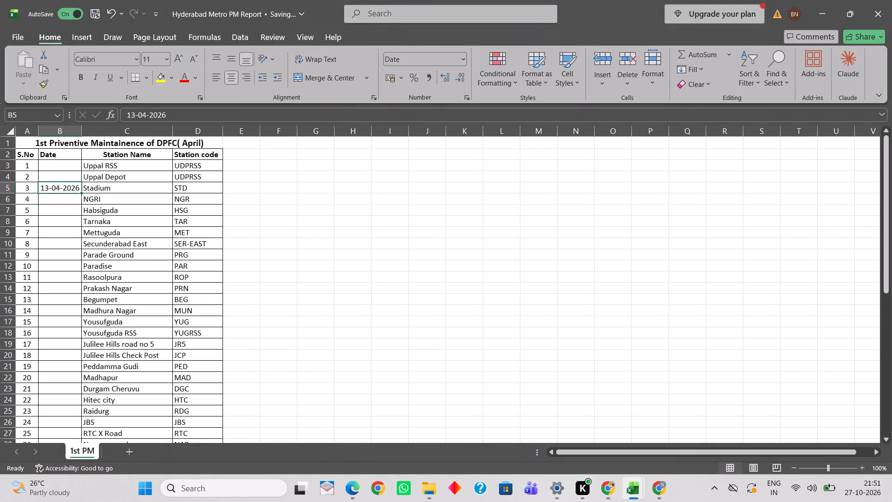
Fill the Stadium date down the Date column through the NGRI and Habsiguda rows.
{"action": "left_click_drag", "start_coordinate": [81, 192], "coordinate": [80, 212]}
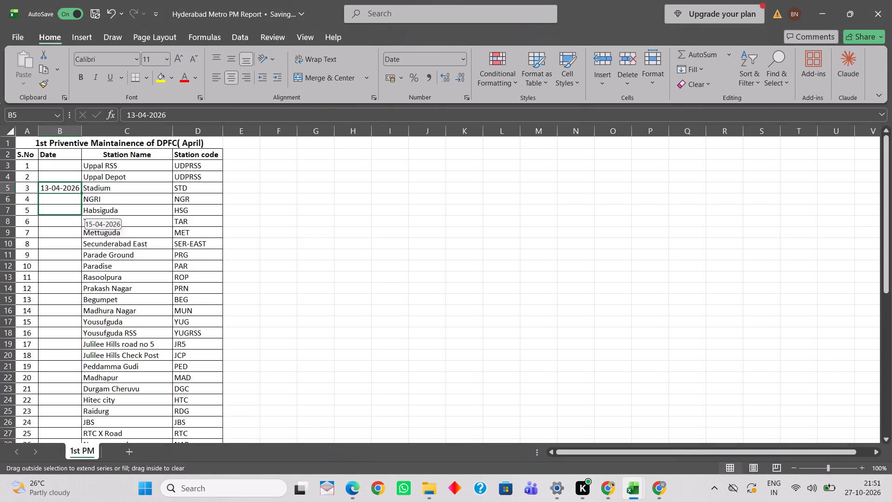
{"action": "left_click_drag", "start_coordinate": [80, 212], "coordinate": [80, 215]}
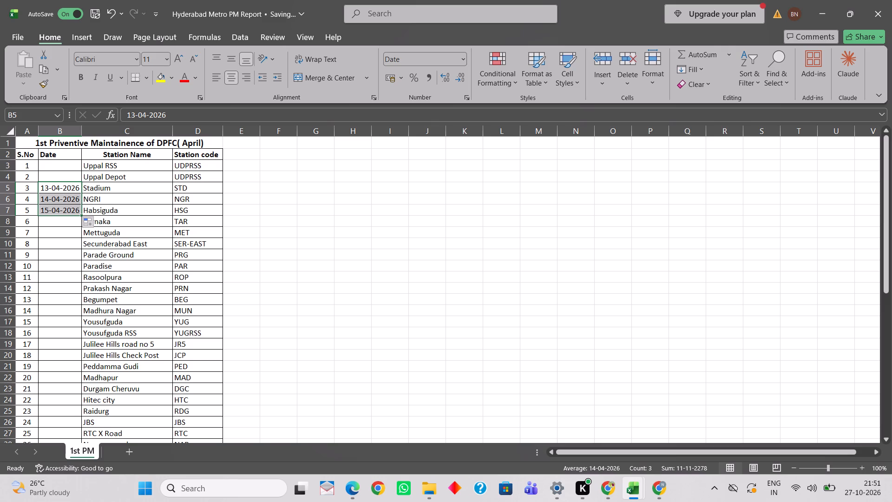
Correct the maintenance dates of NGRI and Habsiguda so both read 13-04-2026.
{"action": "left_click", "coordinate": [48, 188]}
{"action": "double_click", "coordinate": [47, 200]}
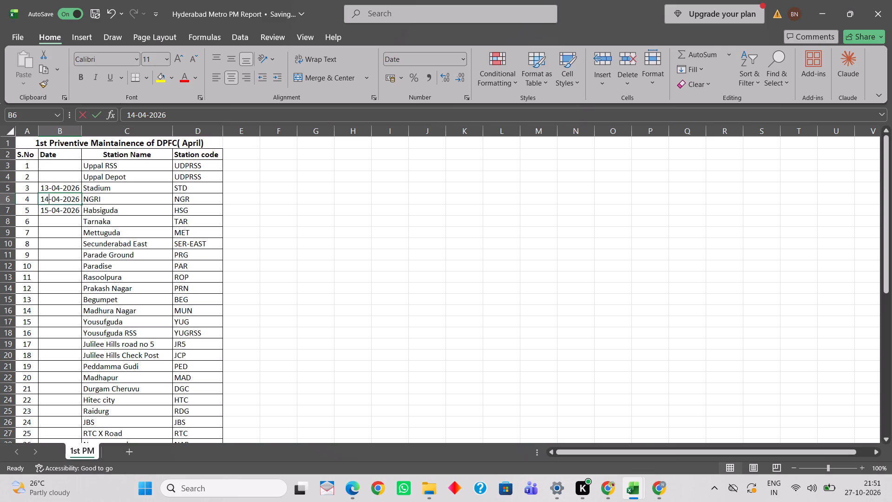
{"action": "key", "text": "BackSpace"}
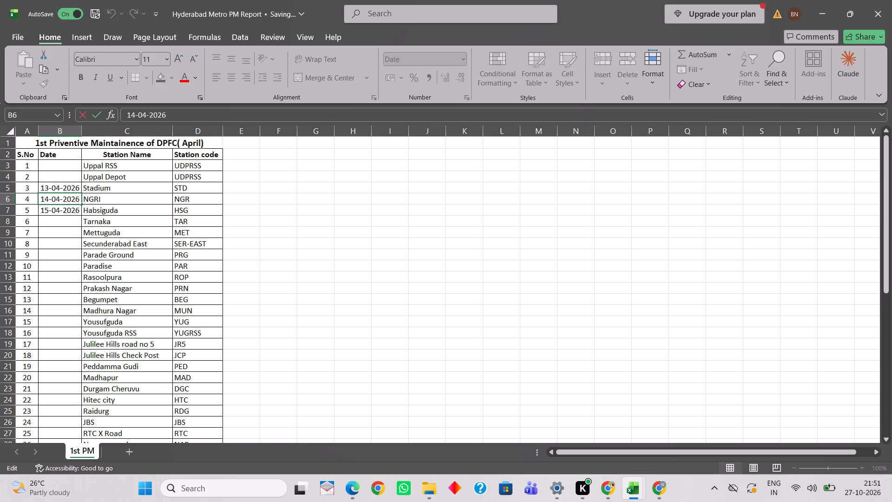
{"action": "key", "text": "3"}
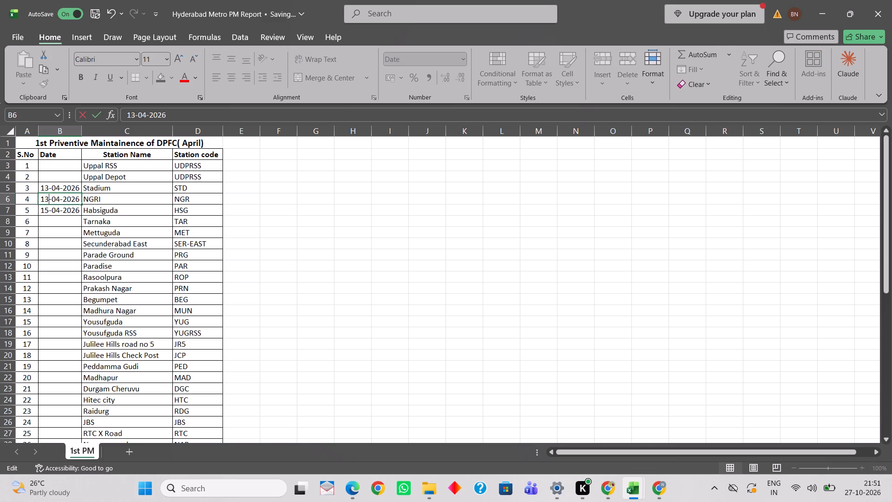
{"action": "triple_click", "coordinate": [48, 210]}
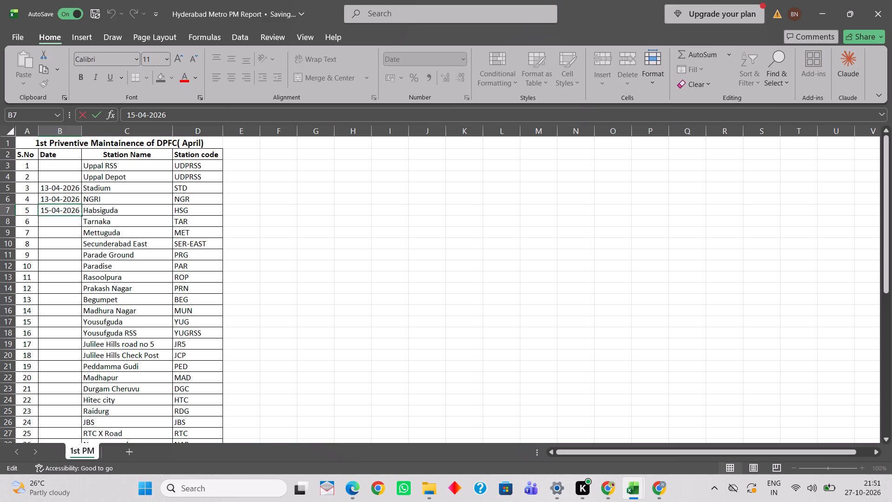
{"action": "key", "text": "BackSpace"}
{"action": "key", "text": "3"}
{"action": "left_click", "coordinate": [58, 216]}
{"action": "left_click", "coordinate": [51, 225]}
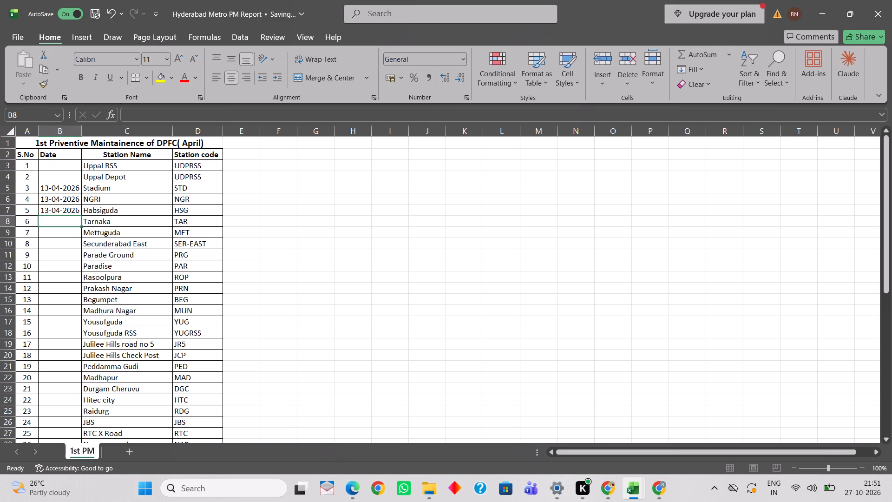
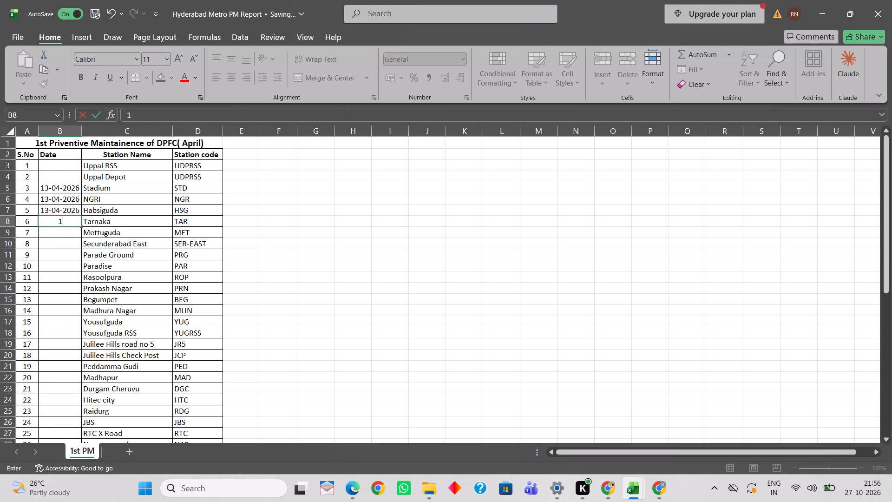
Complete Tarnaka's maintenance date in the Date column as 14-04-2026.
{"action": "key", "text": "4"}
{"action": "key", "text": "minus"}
{"action": "type", "text": "04"}
{"action": "key", "text": "minus"}
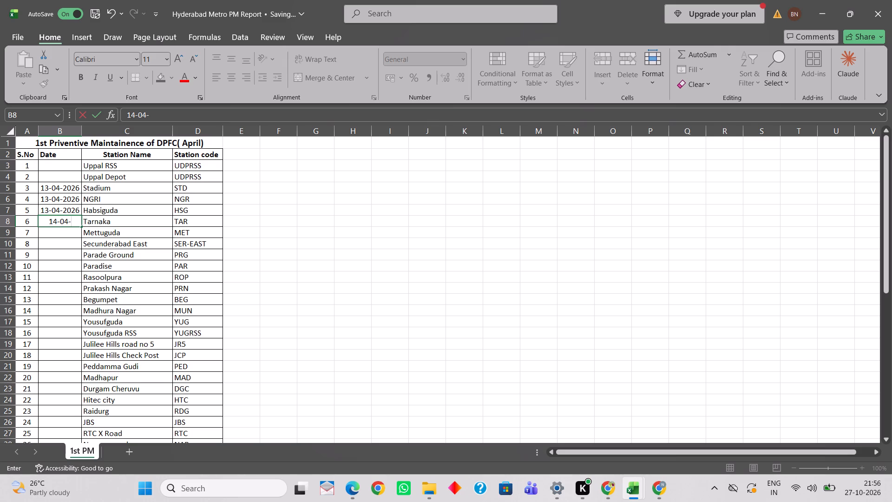
{"action": "type", "text": "201"}
{"action": "key", "text": "BackSpace"}
{"action": "type", "text": "26"}
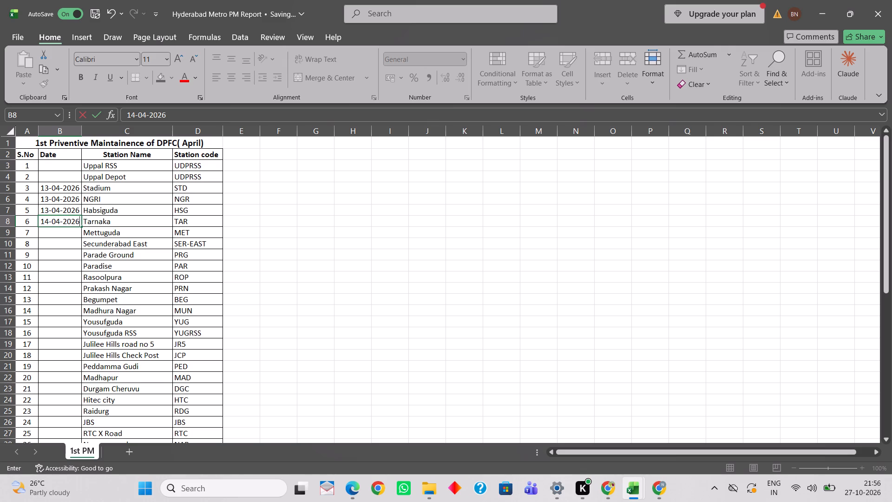
Fill Tarnaka's date down to Mettuguda and Secunderabad East, and correct both stations' dates to 14-04-2026.
{"action": "left_click_drag", "start_coordinate": [81, 225], "coordinate": [85, 244]}
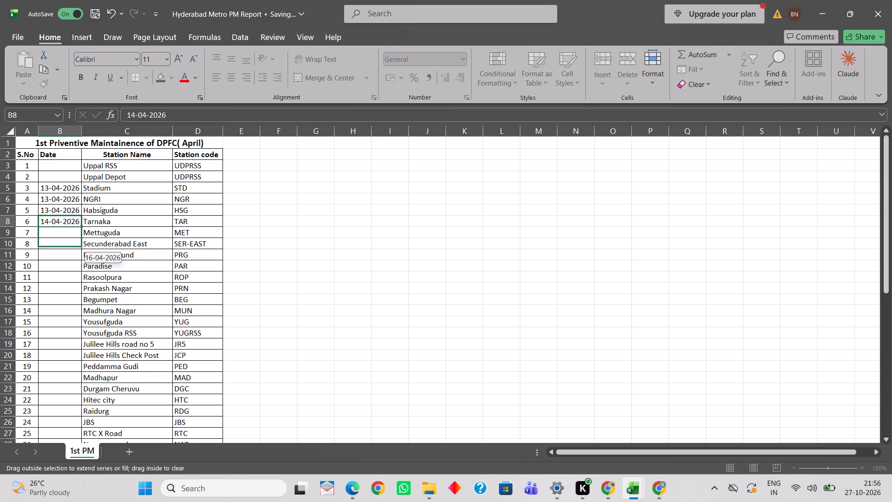
{"action": "left_click_drag", "start_coordinate": [85, 244], "coordinate": [85, 245]}
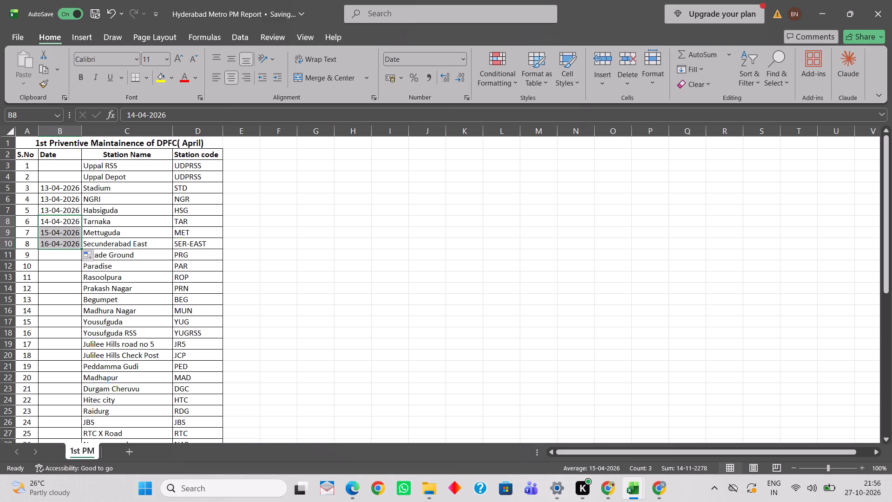
{"action": "double_click", "coordinate": [49, 235]}
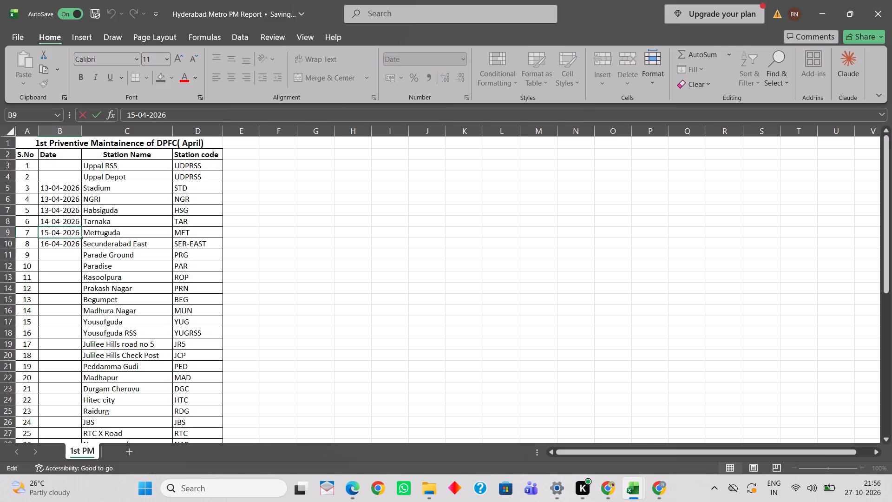
{"action": "key", "text": "BackSpace"}
{"action": "key", "text": "4"}
{"action": "double_click", "coordinate": [50, 243]}
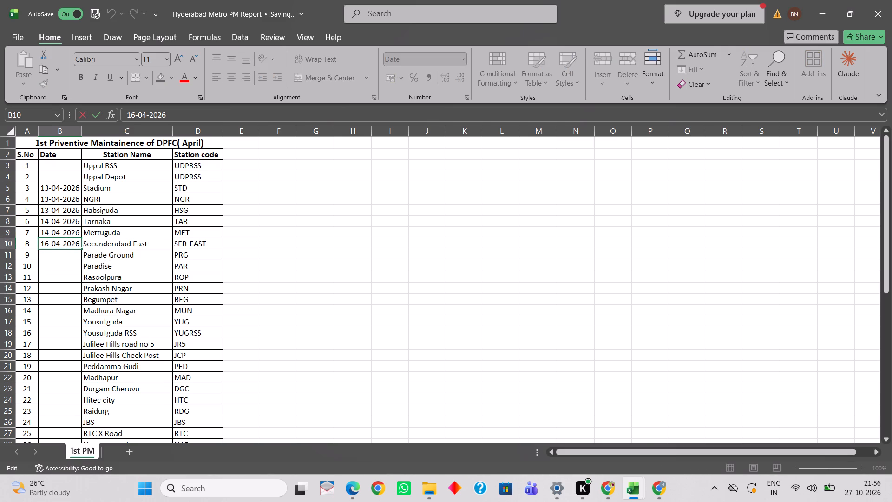
{"action": "key", "text": "BackSpace"}
{"action": "key", "text": "4"}
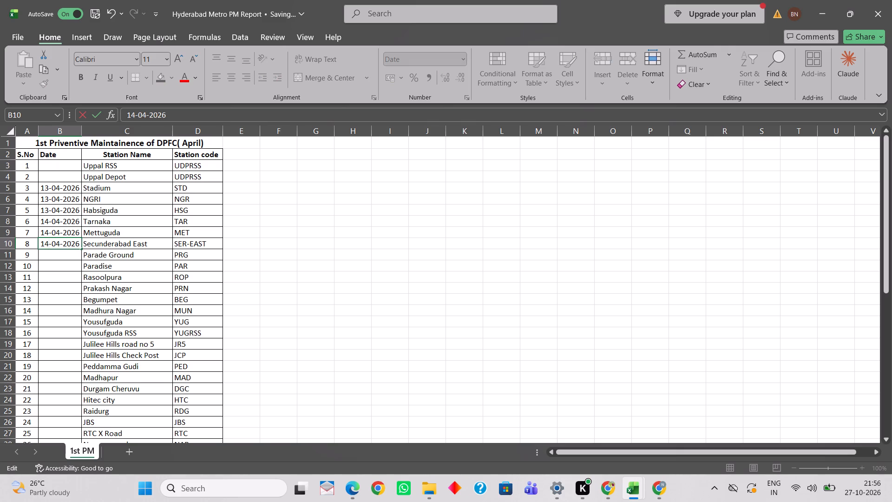
{"action": "left_click", "coordinate": [67, 253]}
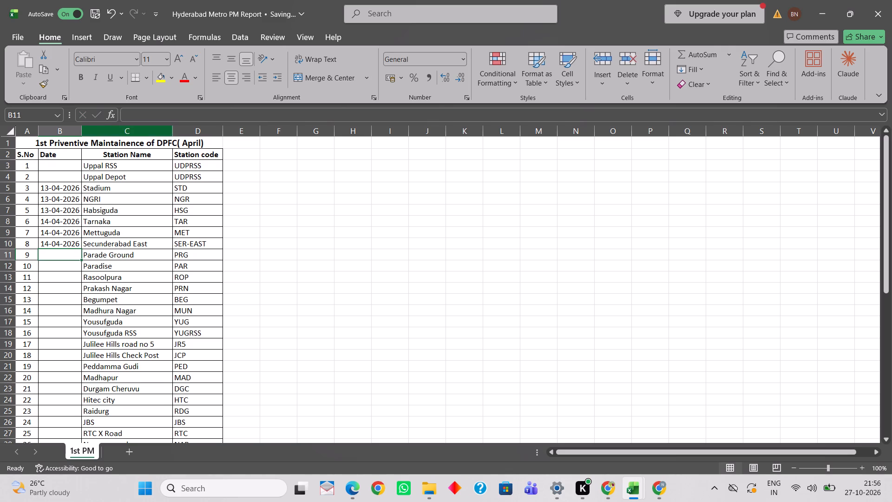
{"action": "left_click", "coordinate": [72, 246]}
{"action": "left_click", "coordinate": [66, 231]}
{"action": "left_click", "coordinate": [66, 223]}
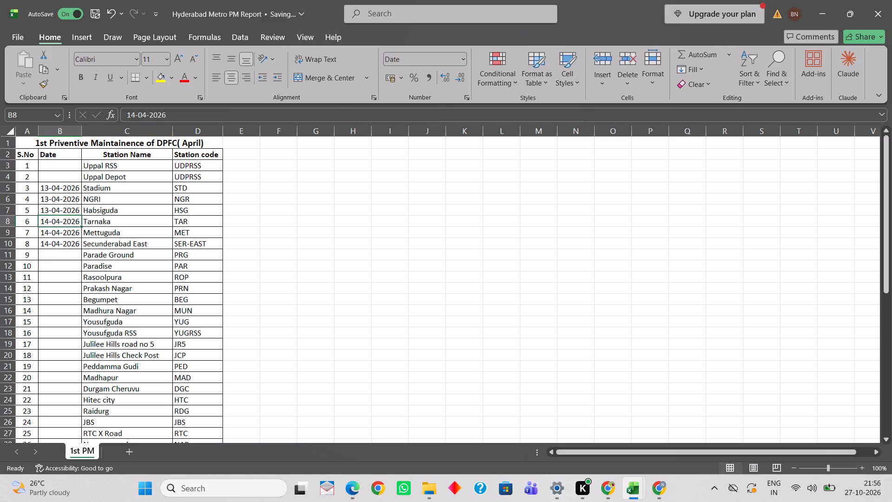
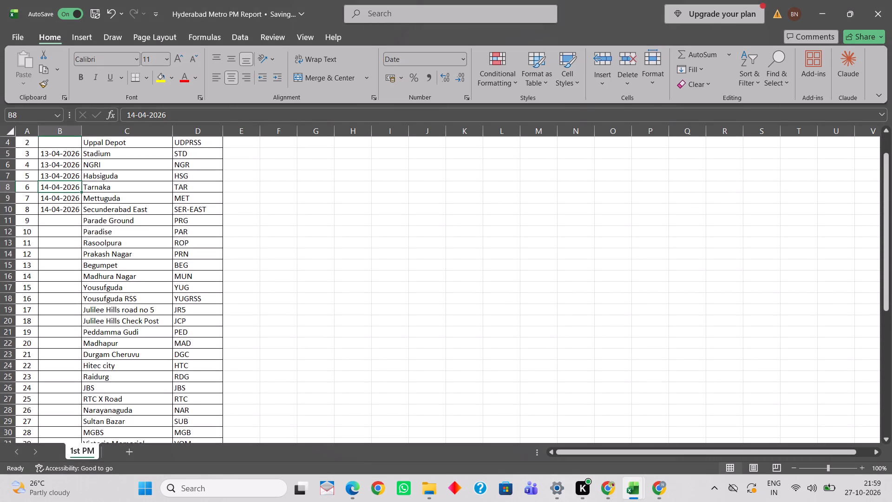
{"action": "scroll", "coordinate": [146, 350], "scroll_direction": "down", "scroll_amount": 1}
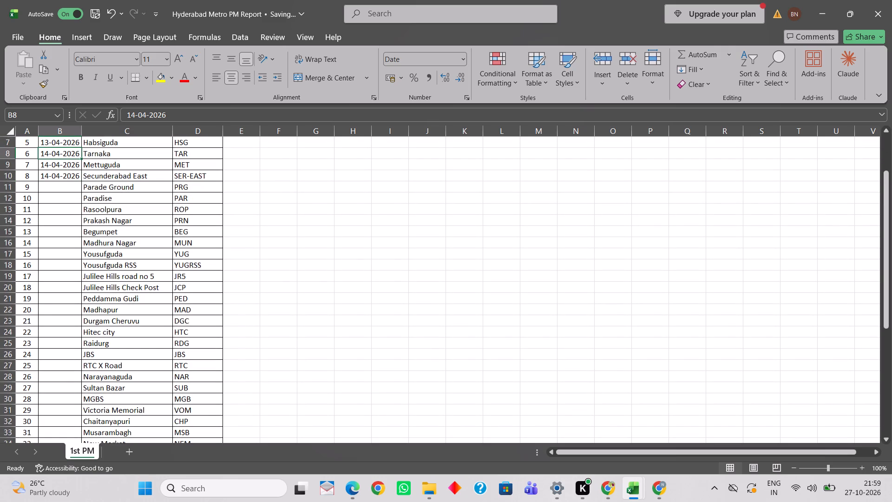
Enter 15-04-2026 as the maintenance date for JBS in the Date column.
{"action": "left_click", "coordinate": [54, 357]}
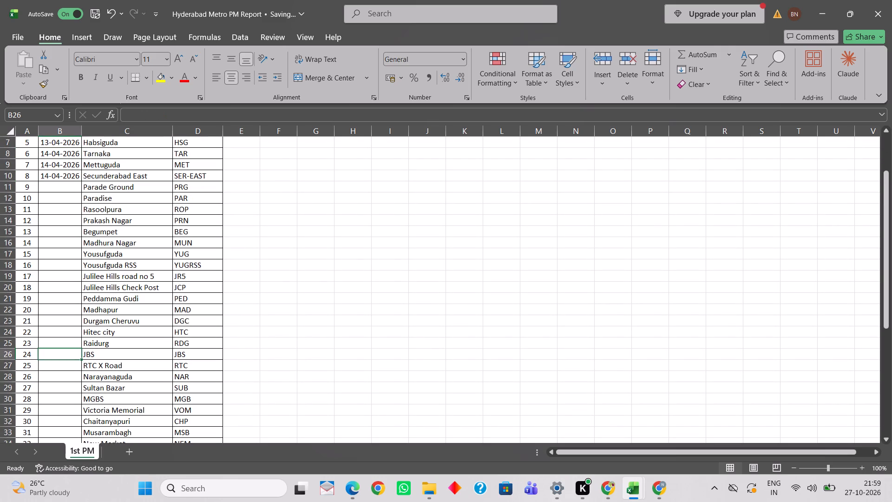
{"action": "type", "text": "15"}
{"action": "key", "text": "minus"}
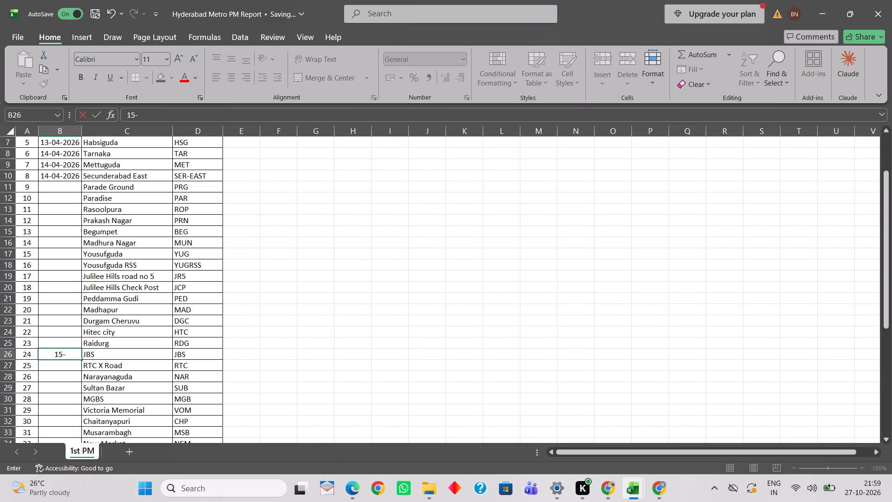
{"action": "type", "text": "04"}
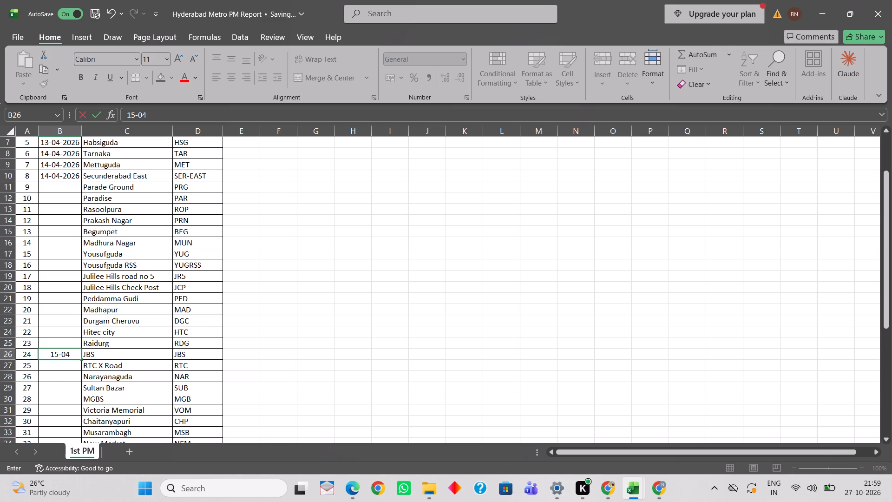
{"action": "type", "text": "-2026"}
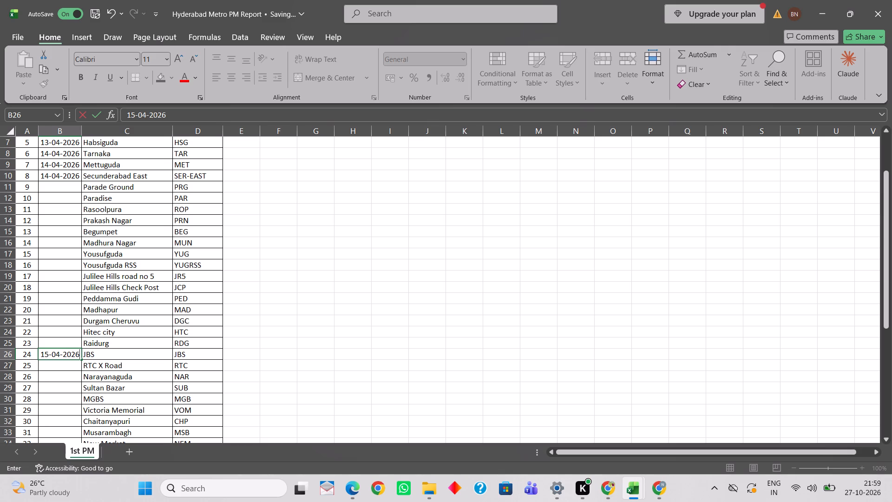
{"action": "left_click", "coordinate": [72, 364]}
Copy JBS's 15-04-2026 date to RTC X Road, Narayanaguda, Sultan Bazar and MGBS.
{"action": "left_click", "coordinate": [63, 355]}
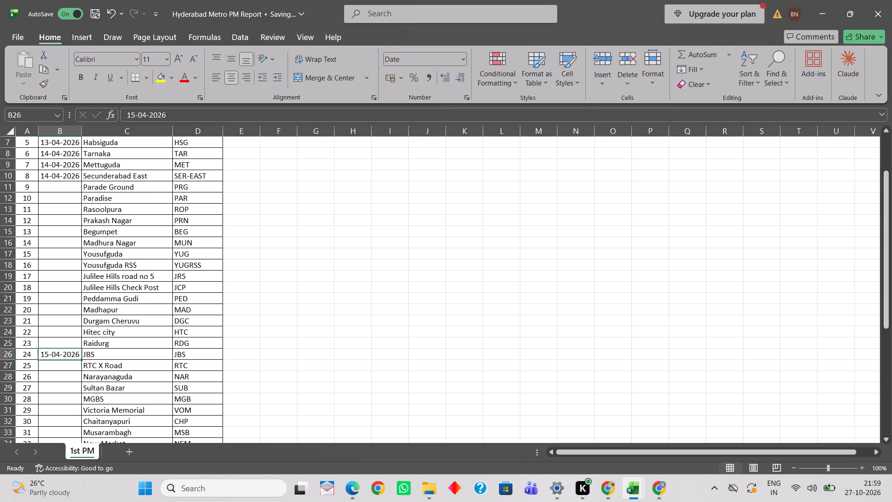
{"action": "key", "text": "ctrl+c"}
{"action": "left_click", "coordinate": [66, 368]}
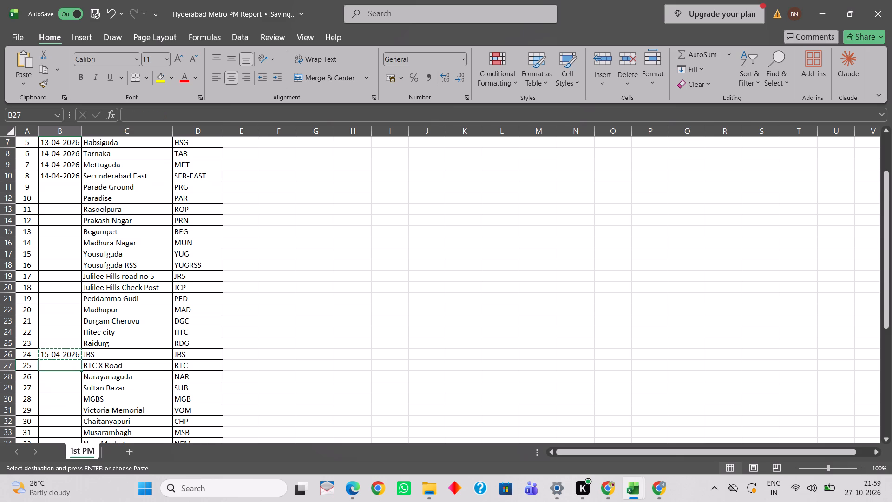
{"action": "key", "text": "ctrl+v"}
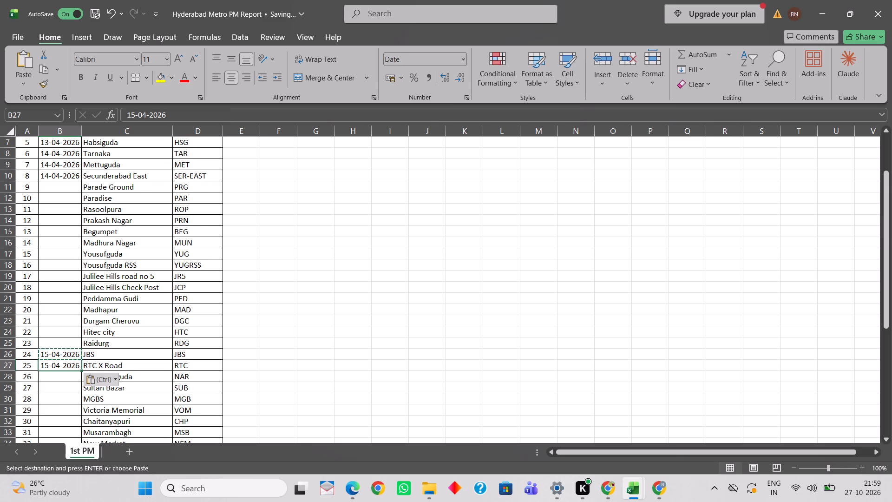
{"action": "scroll", "coordinate": [66, 363], "scroll_direction": "down", "scroll_amount": 1}
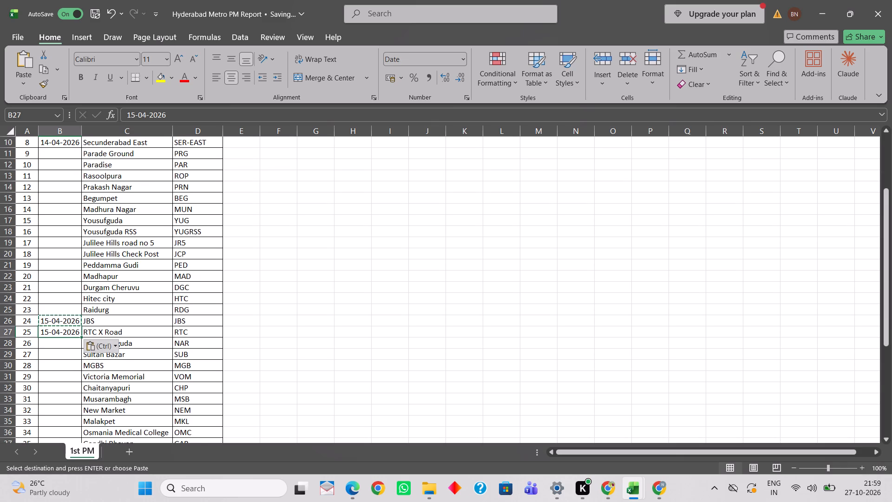
{"action": "left_click", "coordinate": [59, 345]}
{"action": "key", "text": "ctrl+v"}
{"action": "left_click", "coordinate": [56, 359]}
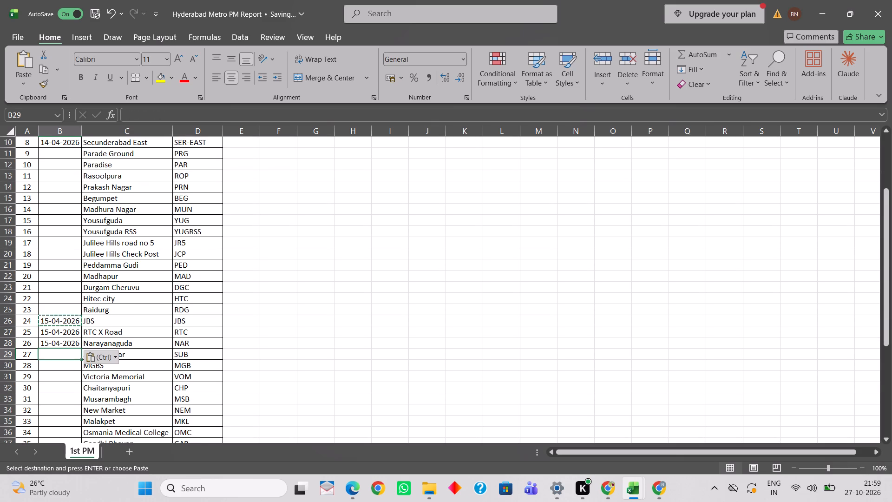
{"action": "key", "text": "ctrl+v"}
{"action": "scroll", "coordinate": [57, 357], "scroll_direction": "down", "scroll_amount": 2}
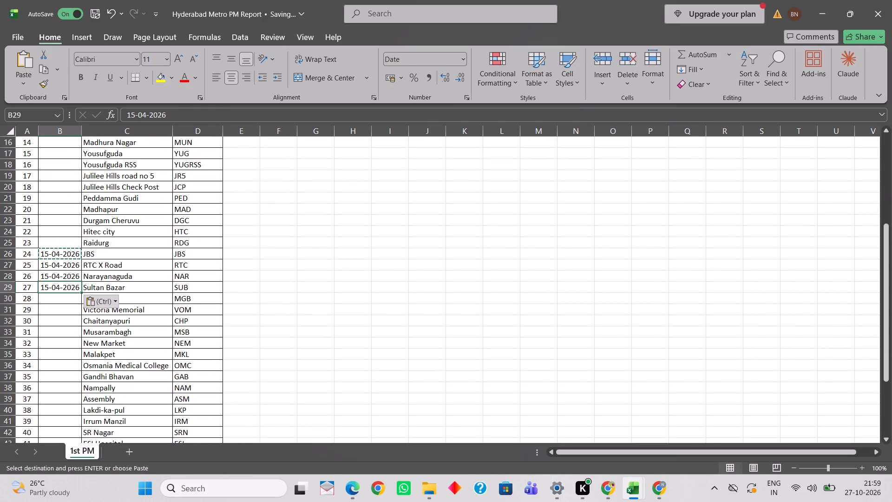
{"action": "left_click", "coordinate": [55, 301]}
{"action": "key", "text": "ctrl+v"}
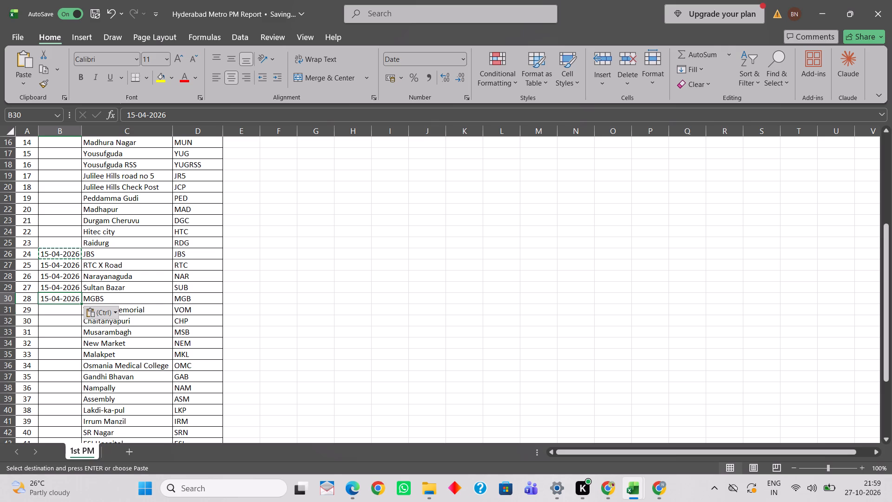
Paste the copied 15-04-2026 date for Victoria Memorial and Chaitanyapuri.
{"action": "left_click", "coordinate": [52, 312]}
{"action": "left_click", "coordinate": [112, 296]}
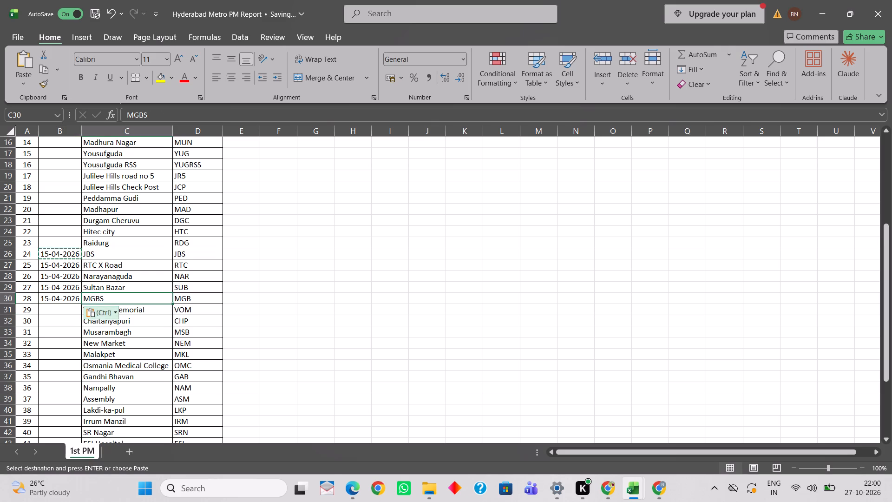
{"action": "left_click", "coordinate": [69, 310]}
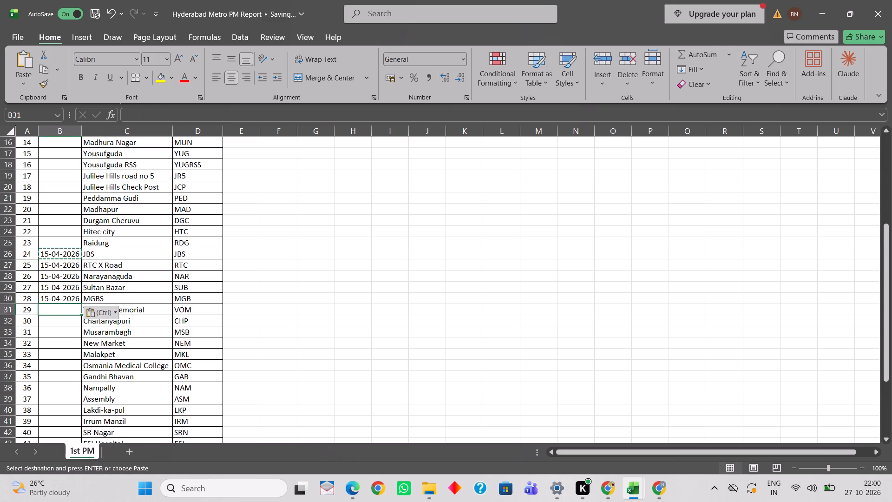
{"action": "key", "text": "ctrl+v"}
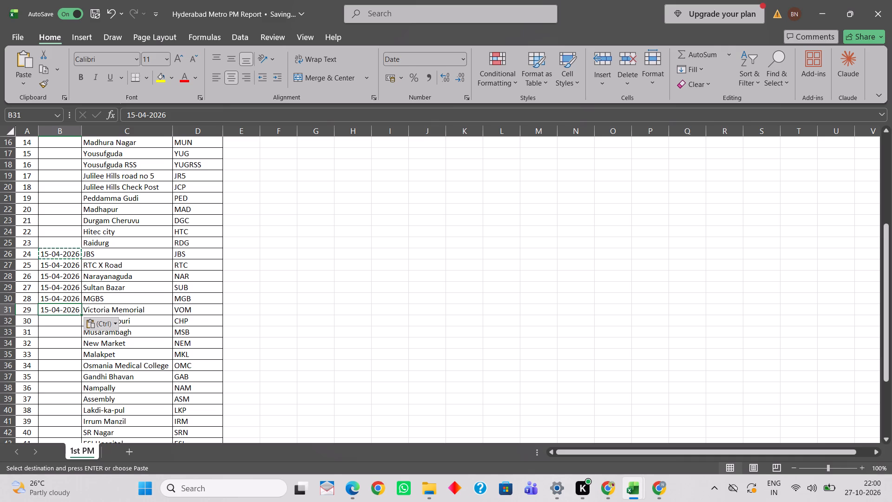
{"action": "left_click", "coordinate": [65, 324]}
{"action": "key", "text": "ctrl+v"}
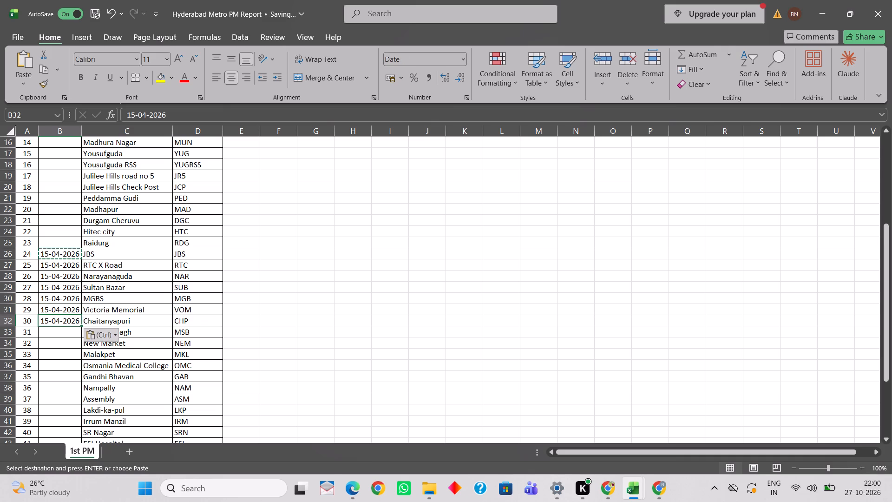
{"action": "left_click", "coordinate": [134, 343]}
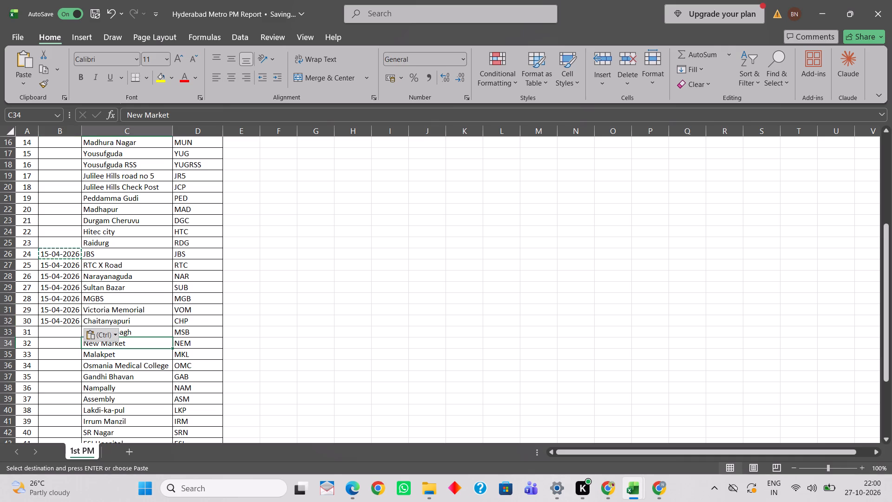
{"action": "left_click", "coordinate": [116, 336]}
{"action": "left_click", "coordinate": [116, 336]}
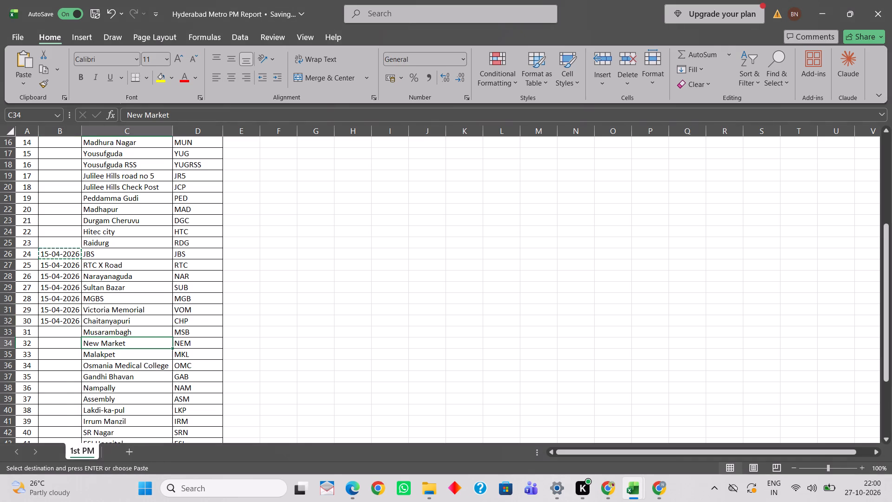